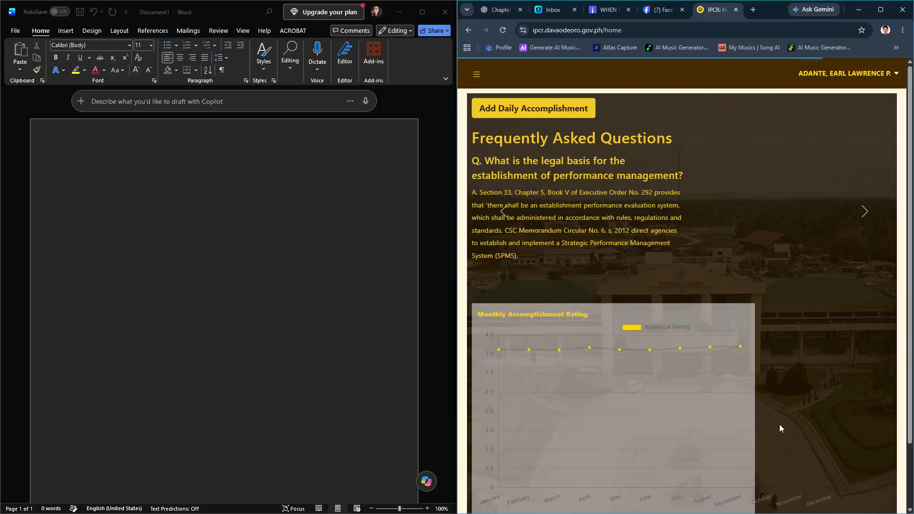
Open the Daily Accomplishment list in the IPCR site and collapse the navigation sidebar.
click(475, 73)
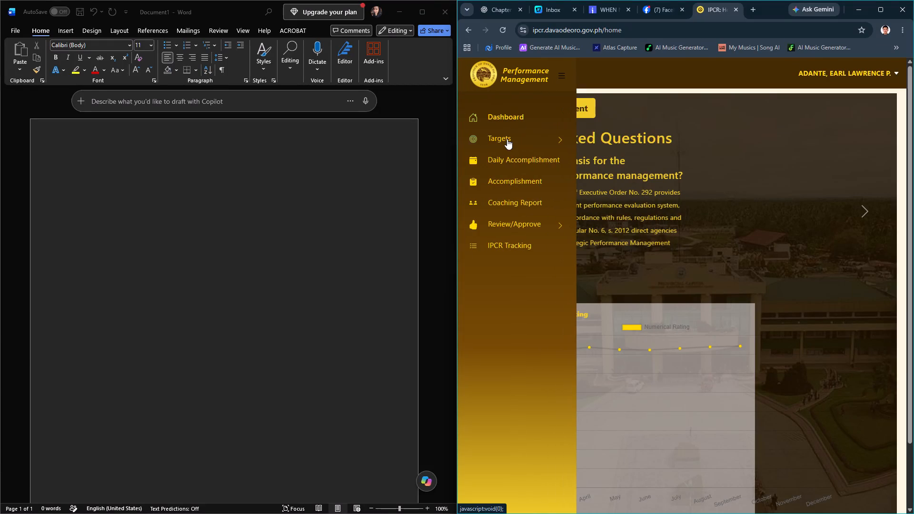
click(505, 141)
click(509, 158)
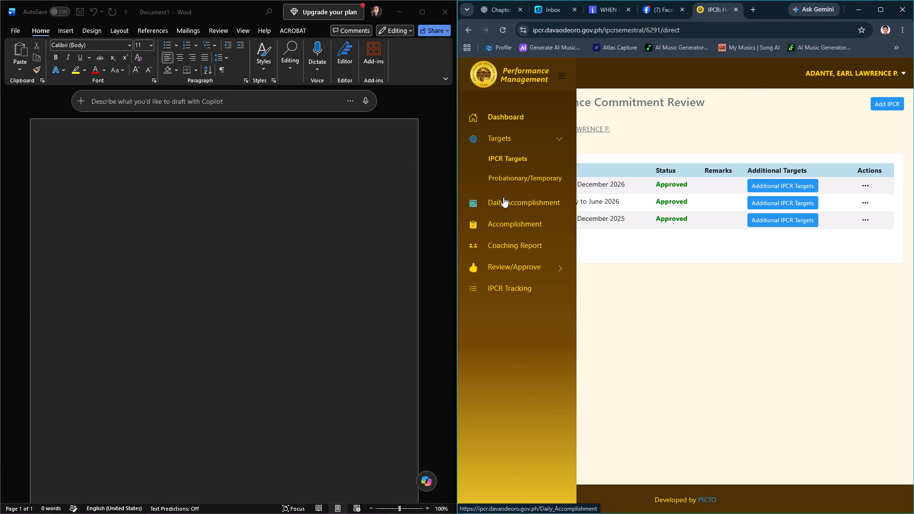
click(503, 201)
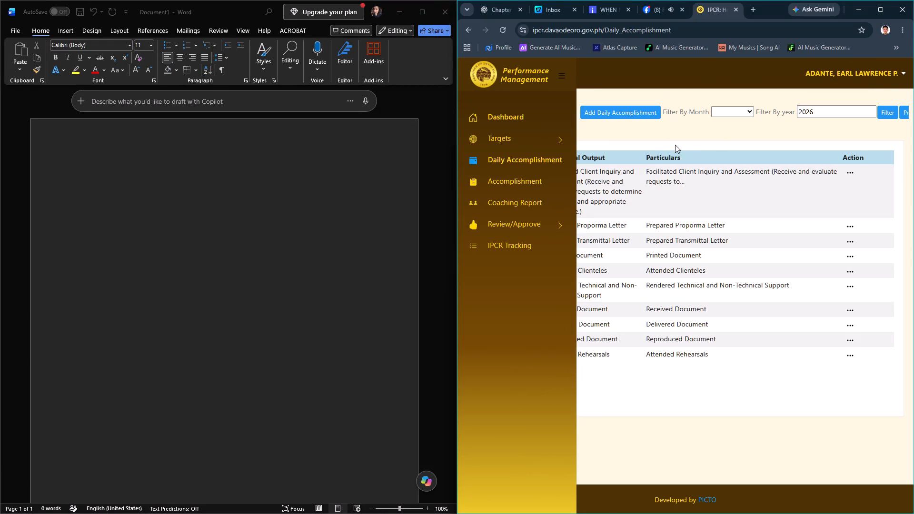
click(684, 128)
click(562, 78)
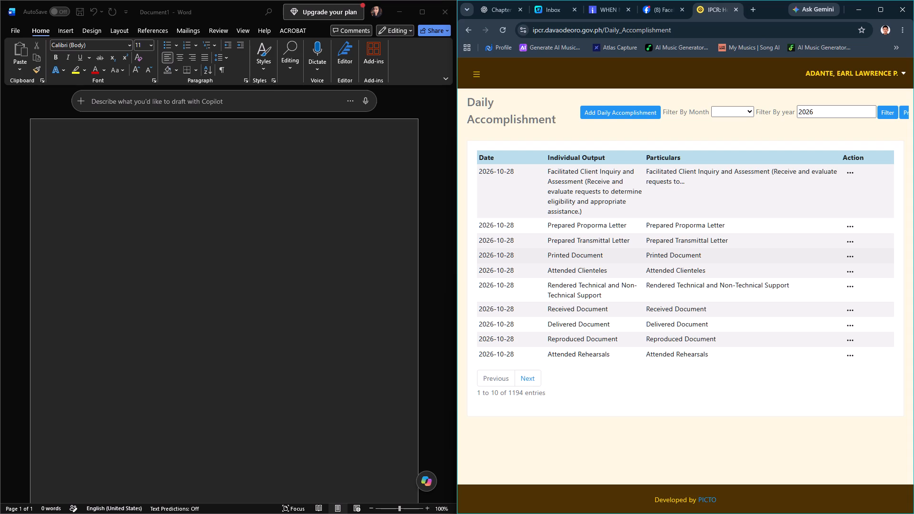
Switch to Facebook, reply "au ok2 master" in the open chat, and minimize the conversation.
click(656, 9)
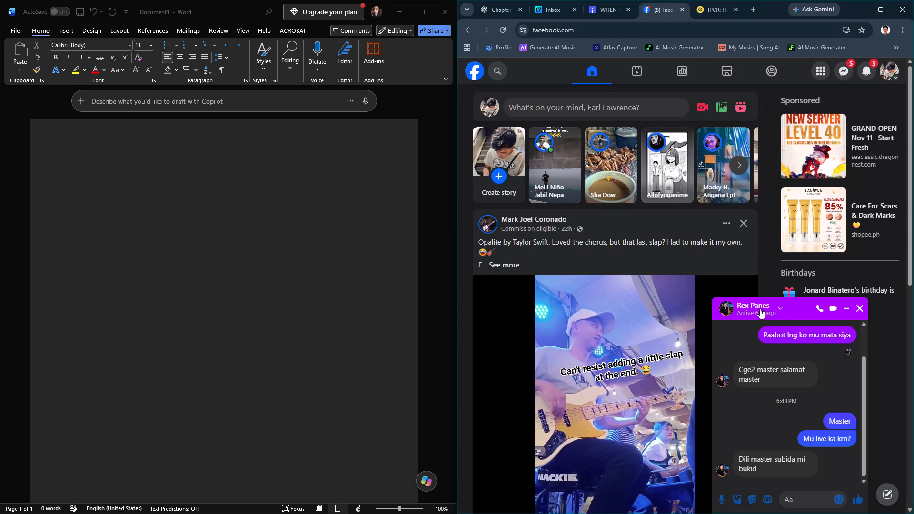
click(796, 501)
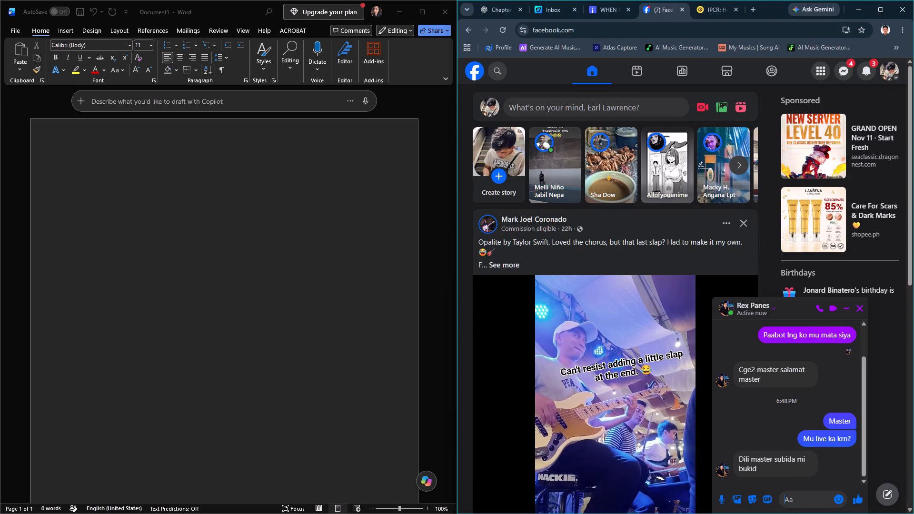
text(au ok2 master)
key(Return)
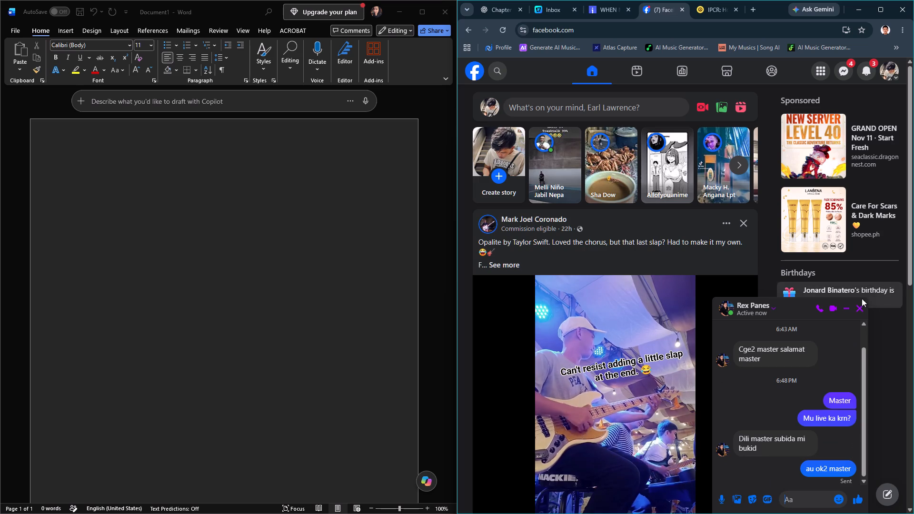
click(845, 313)
Return to the IPCR Daily Accomplishment page and open a new browser tab ready for a search or address.
click(708, 9)
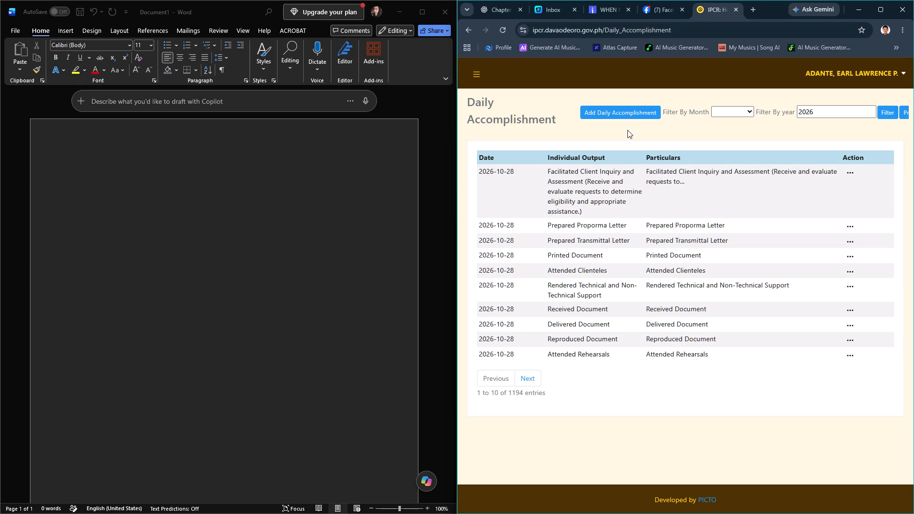
click(750, 5)
click(644, 26)
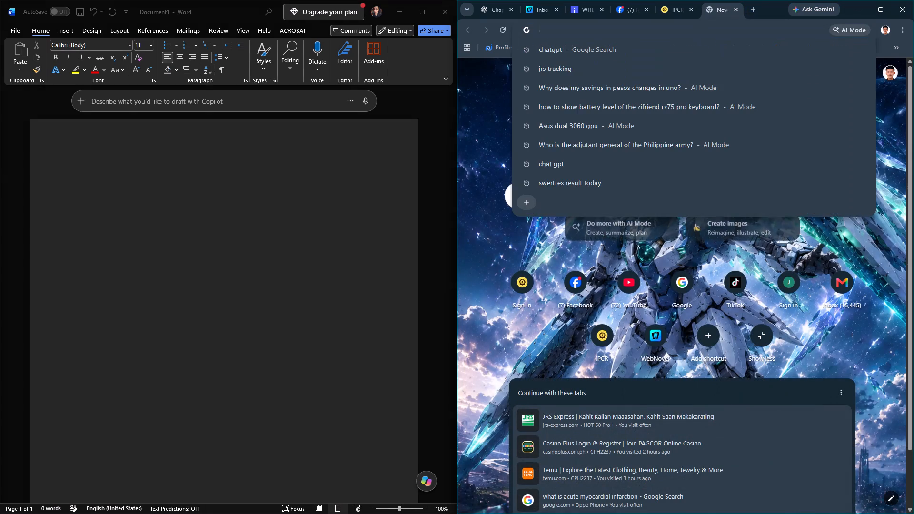
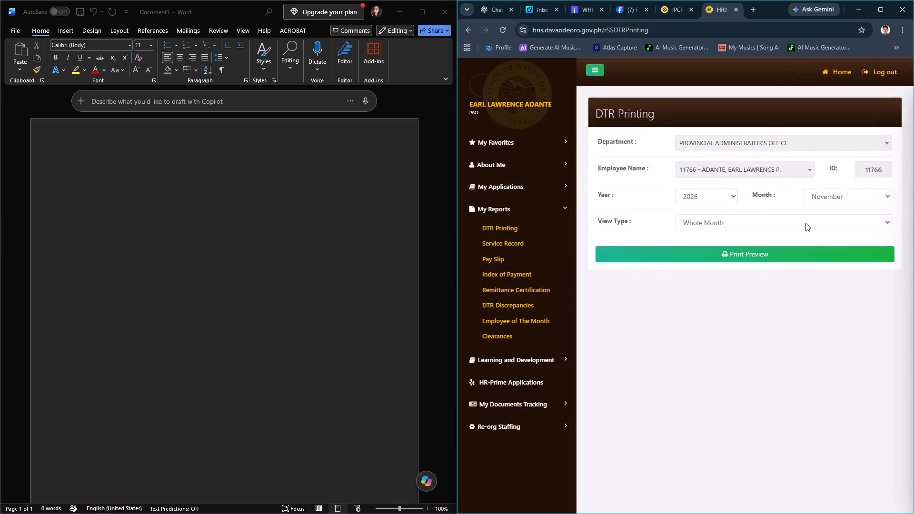
Preview the whole-month daily time record for October 2026 and check its entries through the end of the month.
click(805, 223)
click(644, 220)
click(834, 203)
click(836, 342)
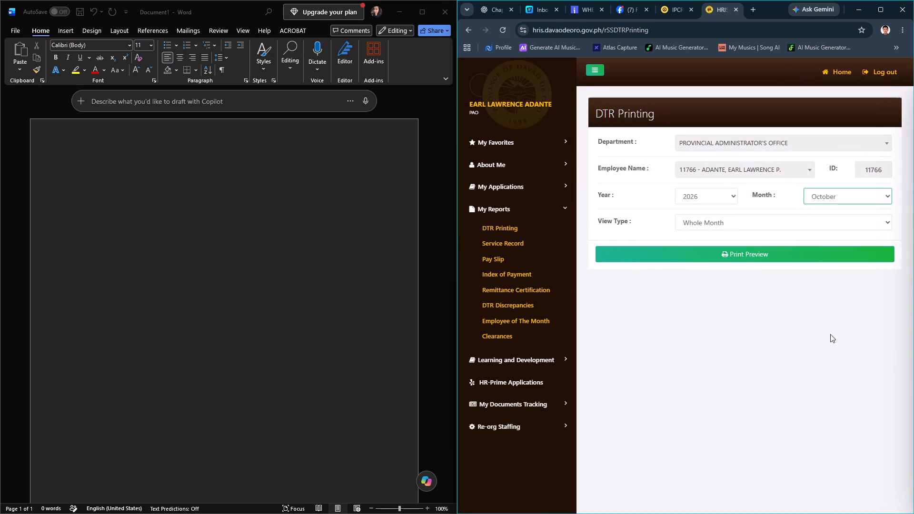
click(726, 256)
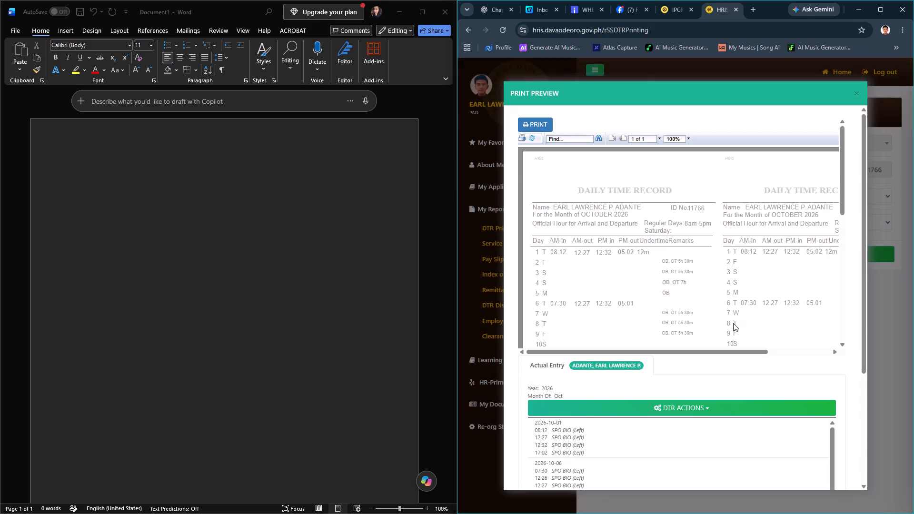
scroll(721, 313, down, 4)
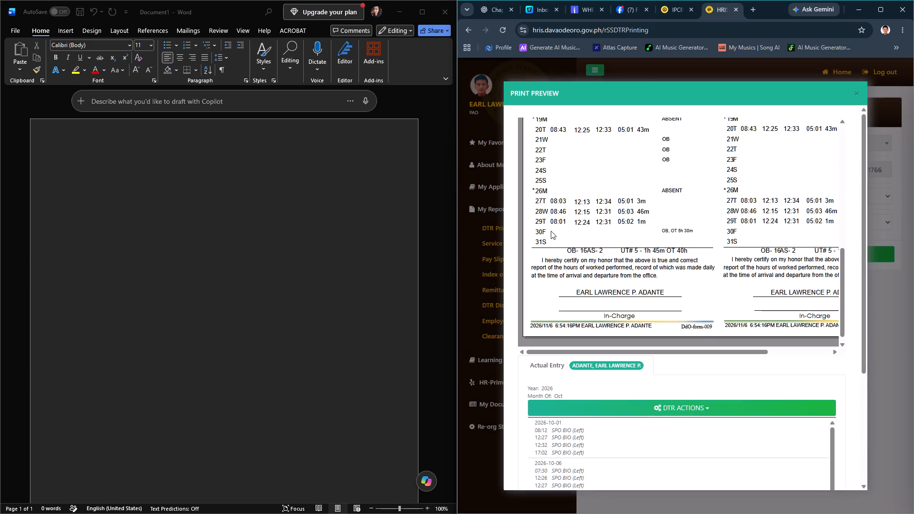
In the IPCR site, start a daily accomplishment dated 10/29/2026 with the individual output Facilitated Client Inquiry and Assessment.
click(662, 7)
click(619, 117)
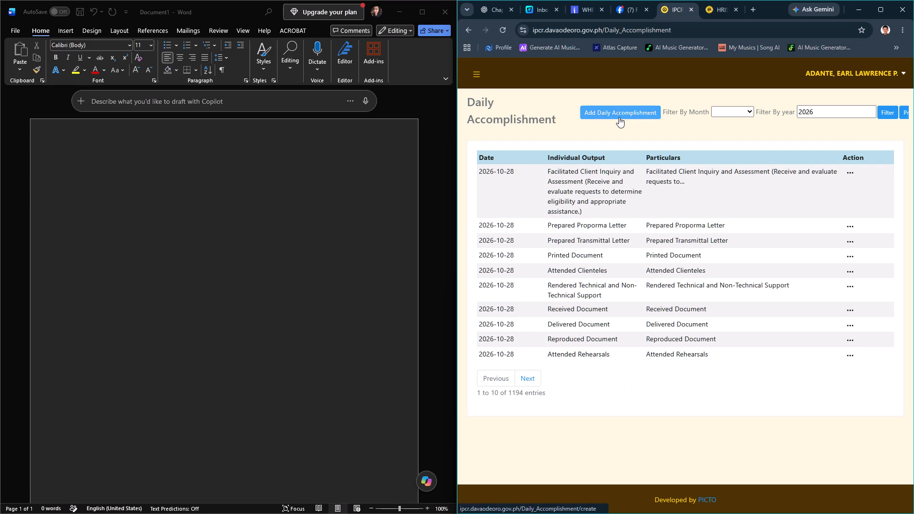
click(745, 141)
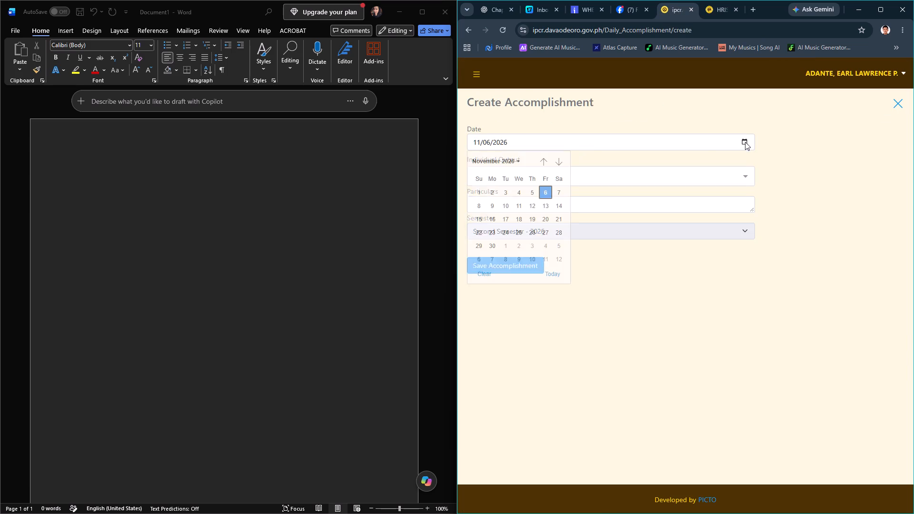
click(543, 160)
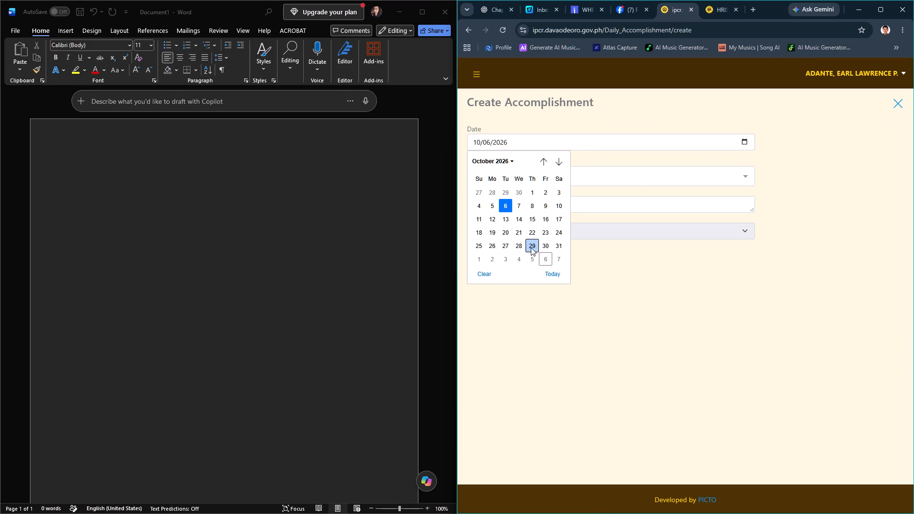
click(531, 246)
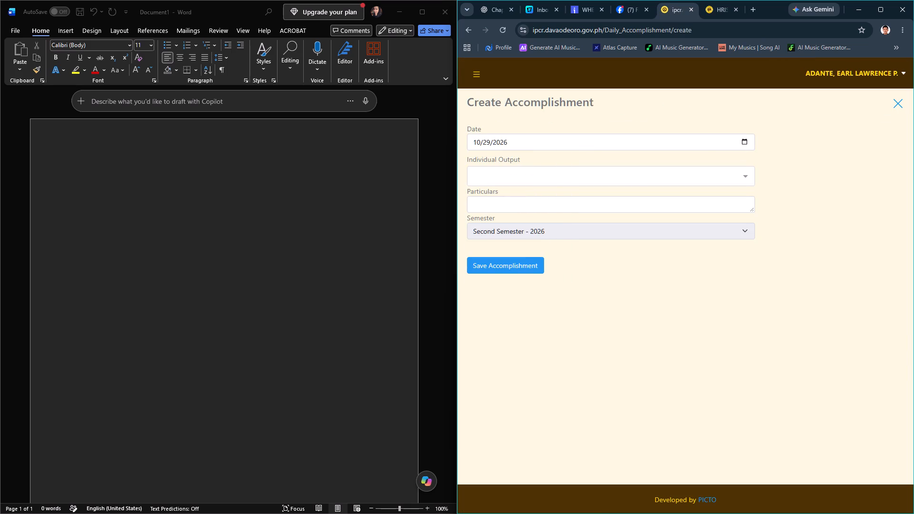
click(538, 180)
click(546, 202)
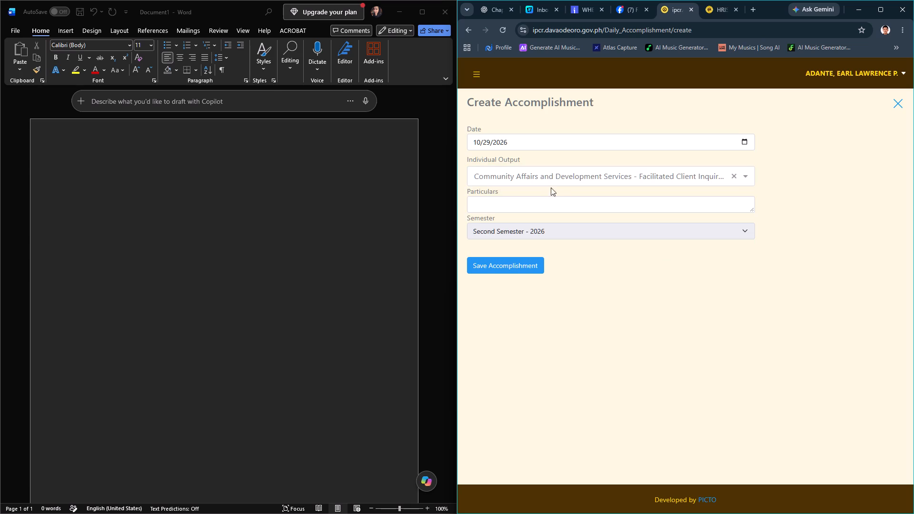
Copy the output's wording from "Facilitated Client Inquiry and Assessment" through "appropriate assistance.)" into Particulars and save the accomplishment.
click(559, 180)
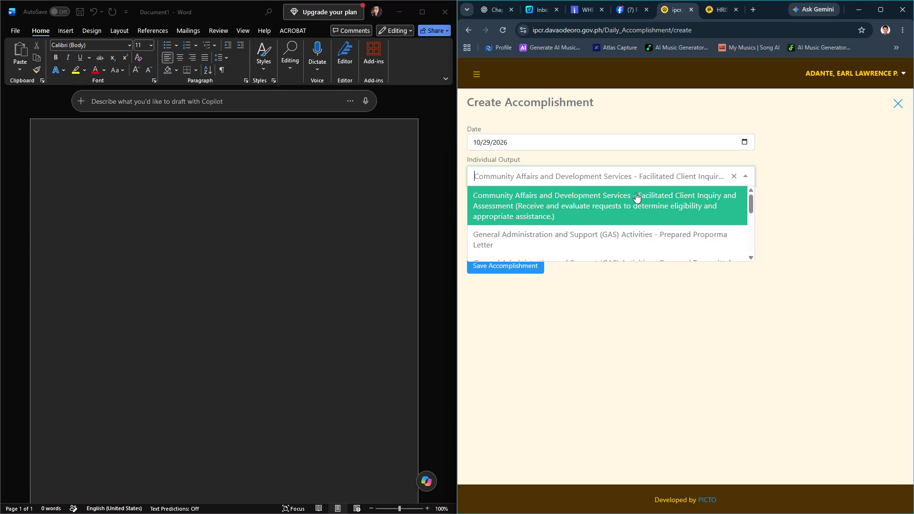
drag(638, 194, 653, 214)
key(ctrl+c)
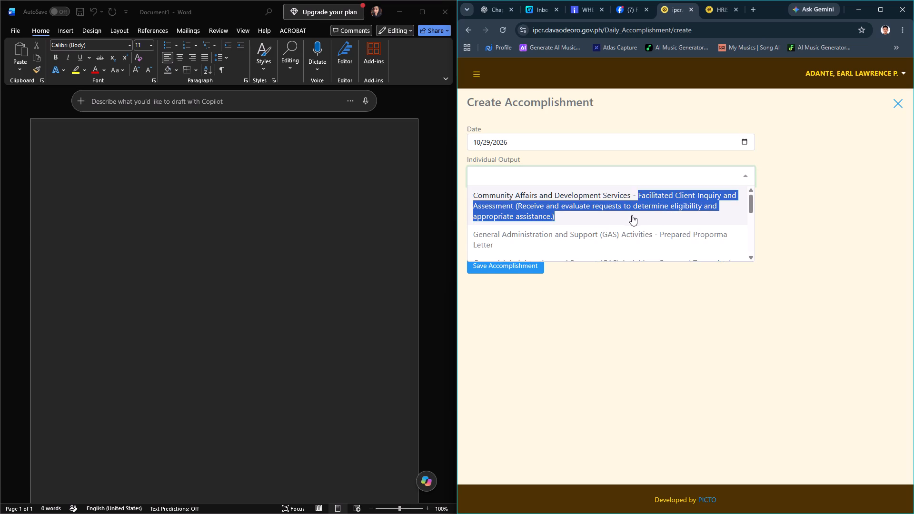
key(ctrl+c)
double_click(565, 209)
key(ctrl+v)
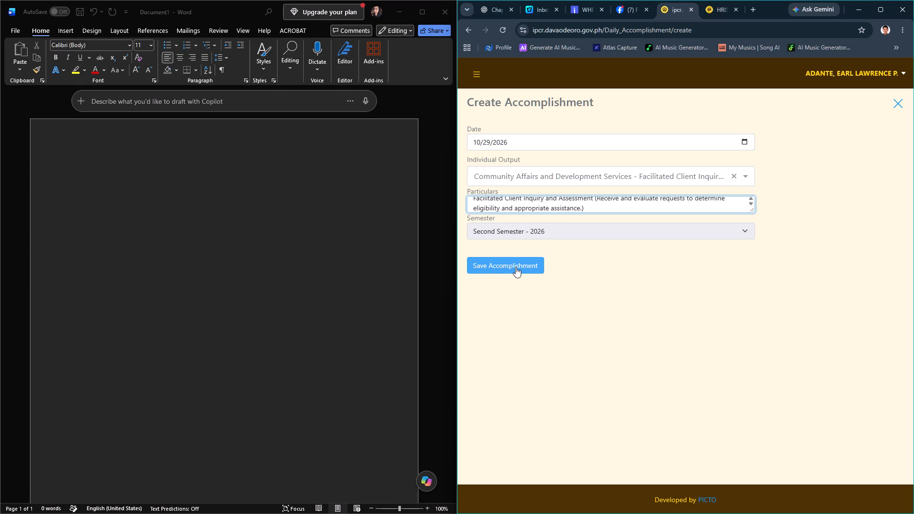
click(516, 267)
click(691, 334)
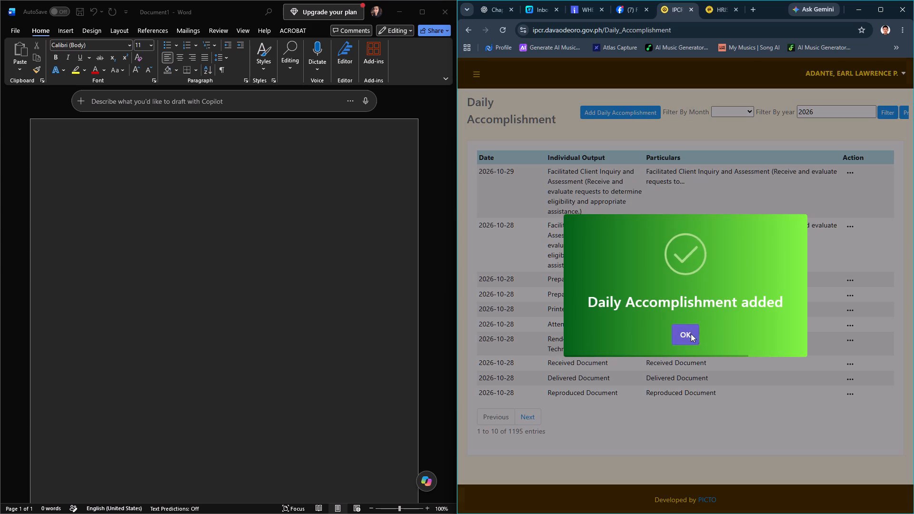
Start another daily accomplishment dated 10/29/2026 with the GAS Activities output Prepared Proporma Letter.
click(597, 114)
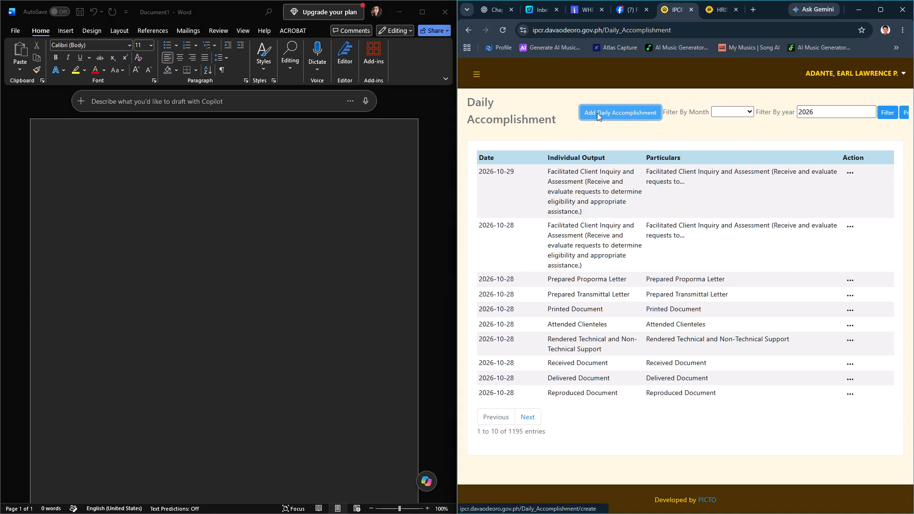
click(745, 140)
click(543, 160)
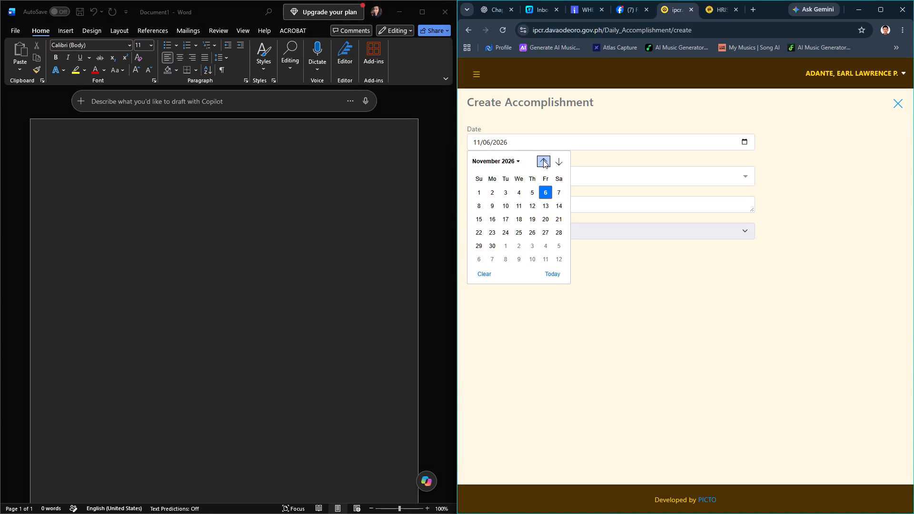
click(532, 245)
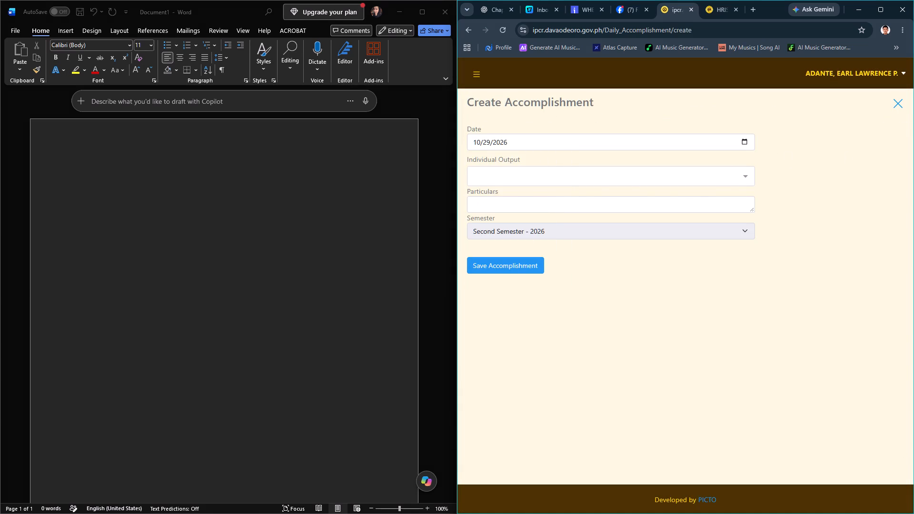
click(544, 178)
click(558, 241)
Copy the output's wording "Prepared Proporma Letter" into Particulars and save the accomplishment.
click(558, 173)
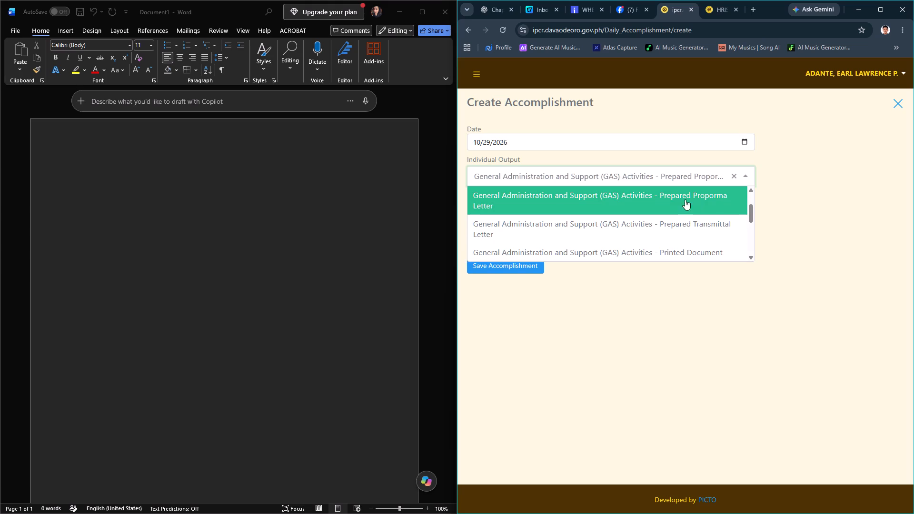
drag(660, 193, 671, 208)
key(ctrl+c)
key(ctrl+c)
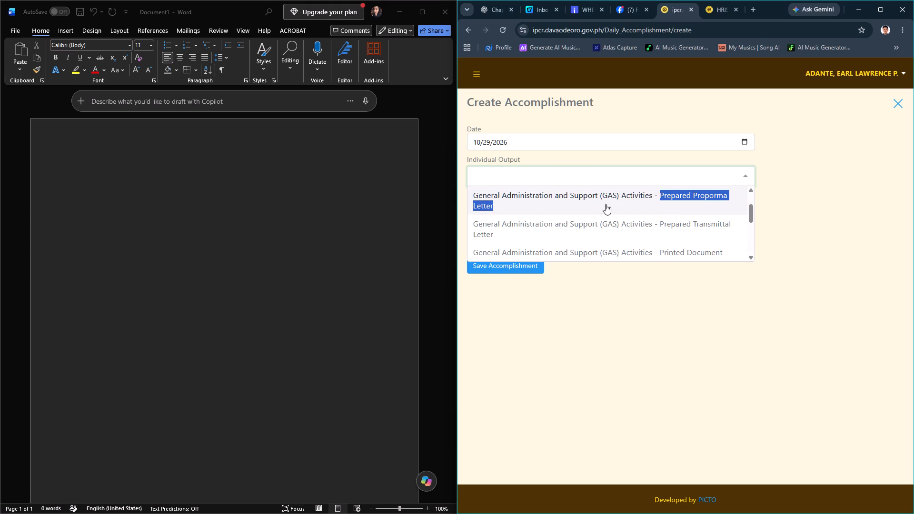
click(600, 204)
click(549, 206)
key(ctrl+v)
click(503, 267)
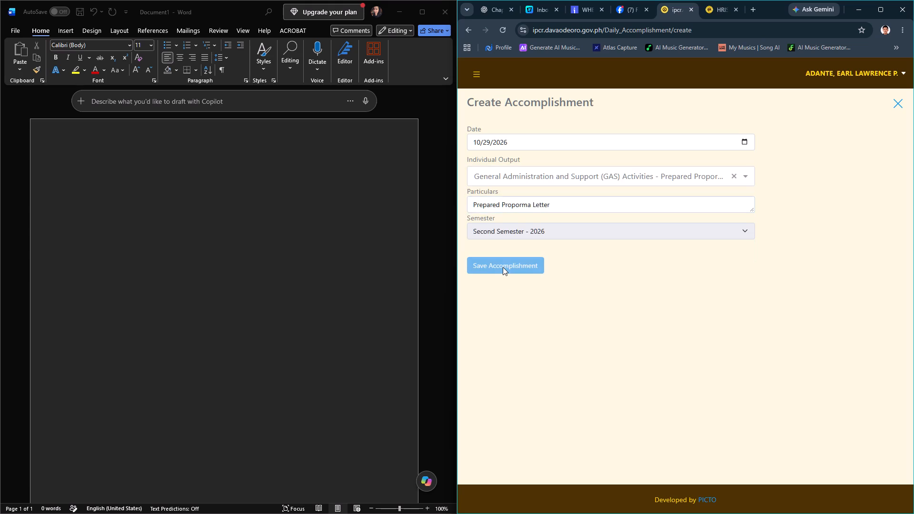
click(689, 338)
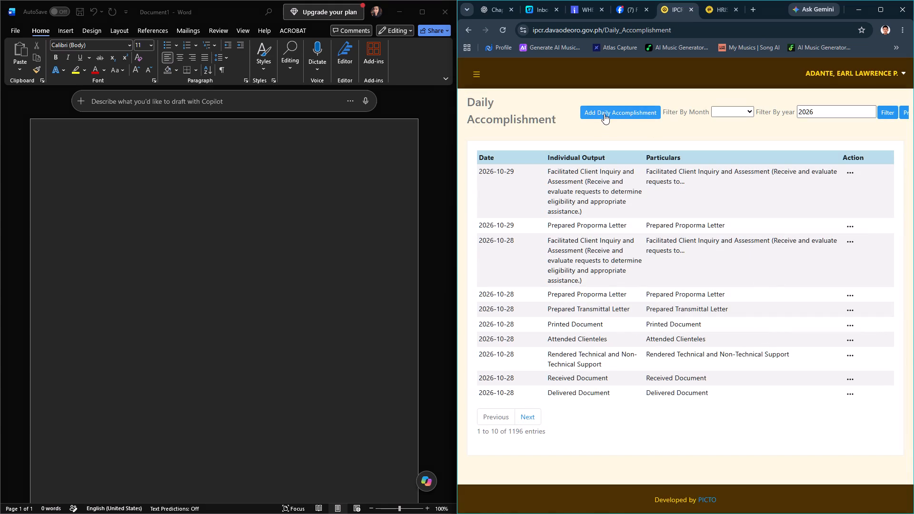
Start another daily accomplishment dated 10/29/2026 with the GAS Activities output Prepared Transmittal Letter.
click(604, 112)
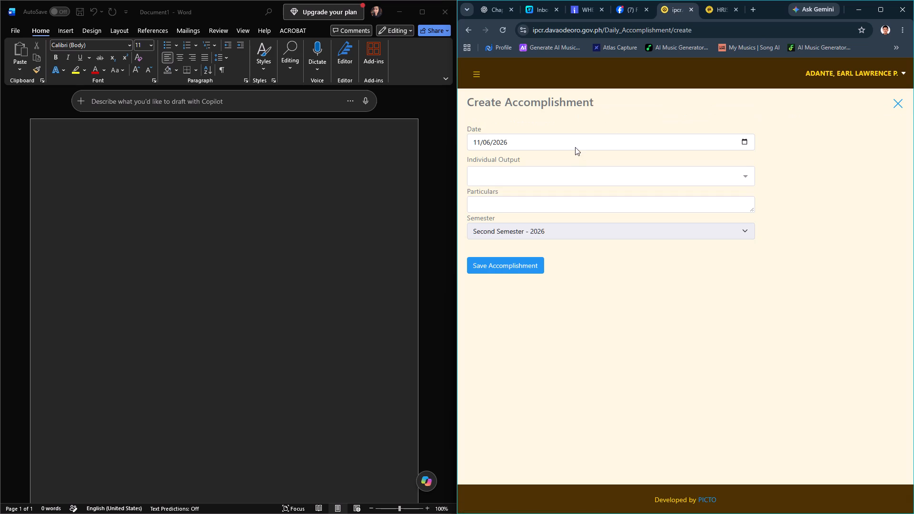
click(739, 141)
click(744, 143)
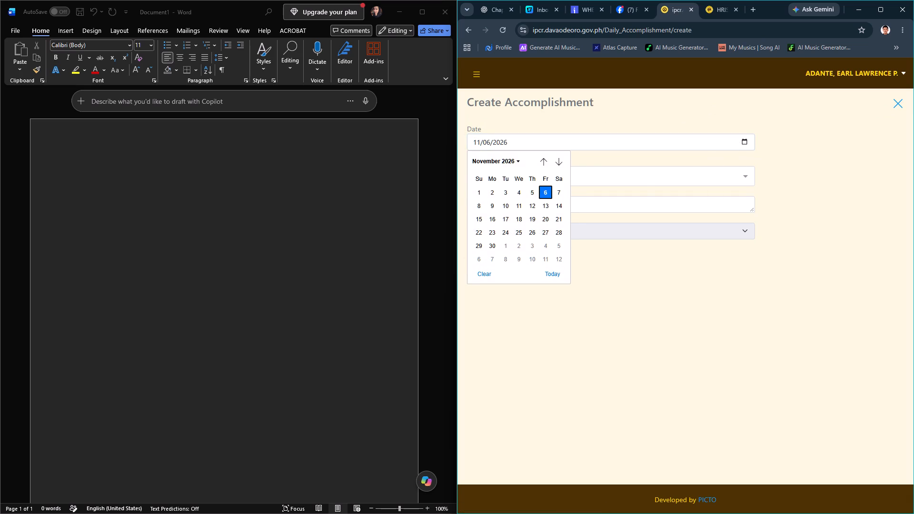
click(542, 165)
click(535, 243)
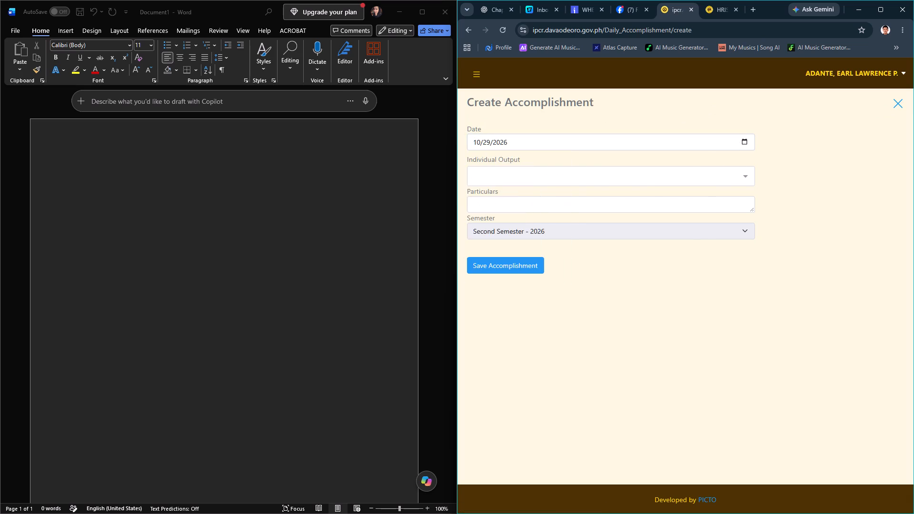
click(568, 177)
scroll(588, 239, down, 1)
click(577, 195)
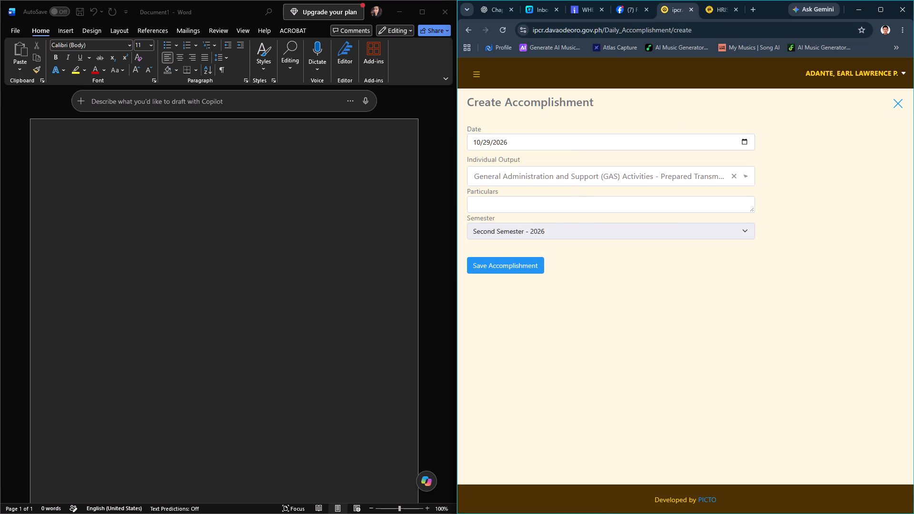
Copy the output's wording "Prepared Transmittal Letter" into Particulars and save the accomplishment.
click(583, 178)
drag(660, 194, 669, 202)
key(ctrl+c)
key(ctrl+c)
click(603, 204)
click(577, 203)
key(ctrl+v)
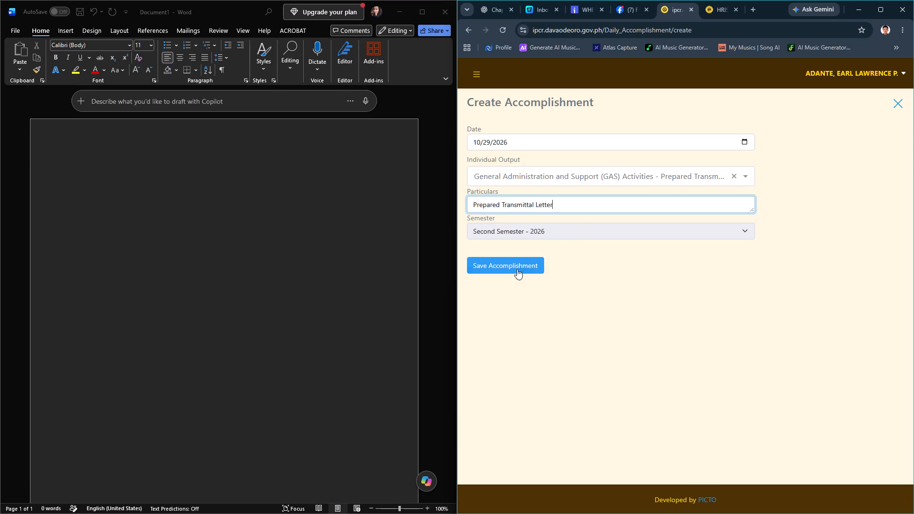
click(522, 267)
click(689, 331)
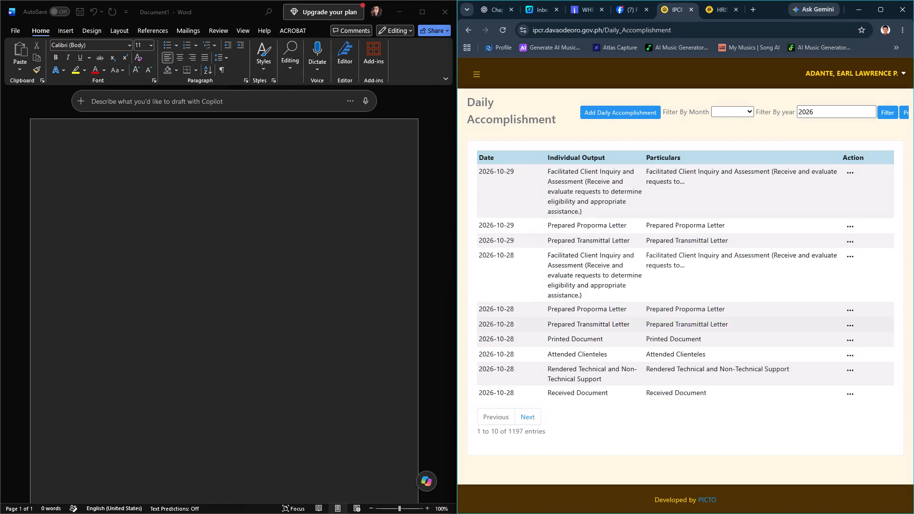
Start another daily accomplishment dated 10/29/2026 with the GAS Activities output Printed Document.
click(626, 113)
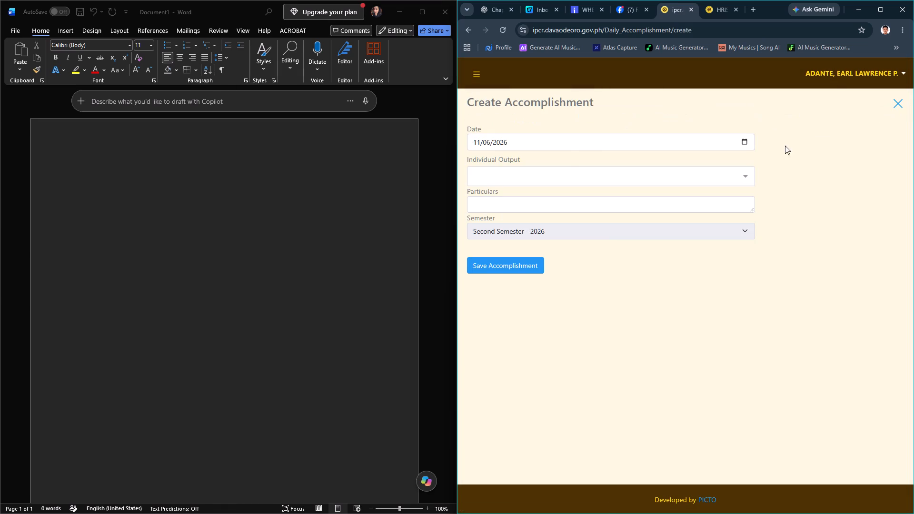
click(741, 142)
click(546, 159)
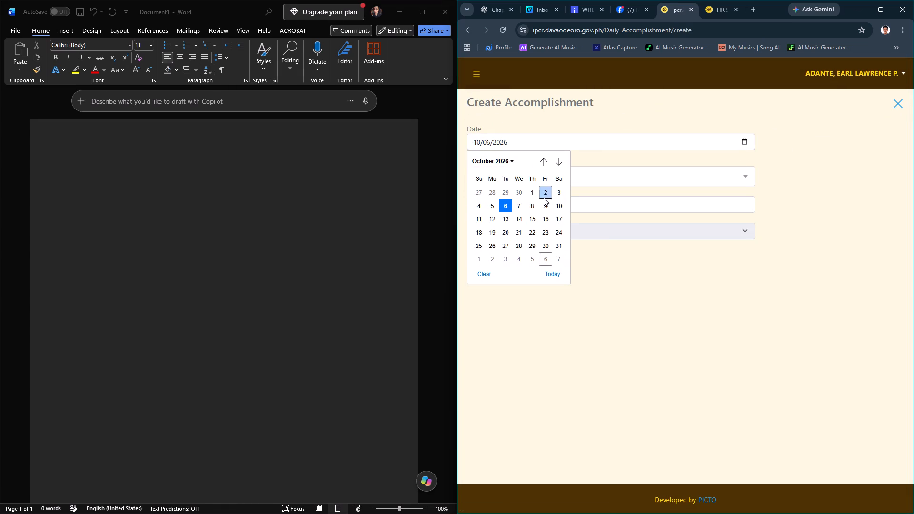
click(533, 242)
click(535, 186)
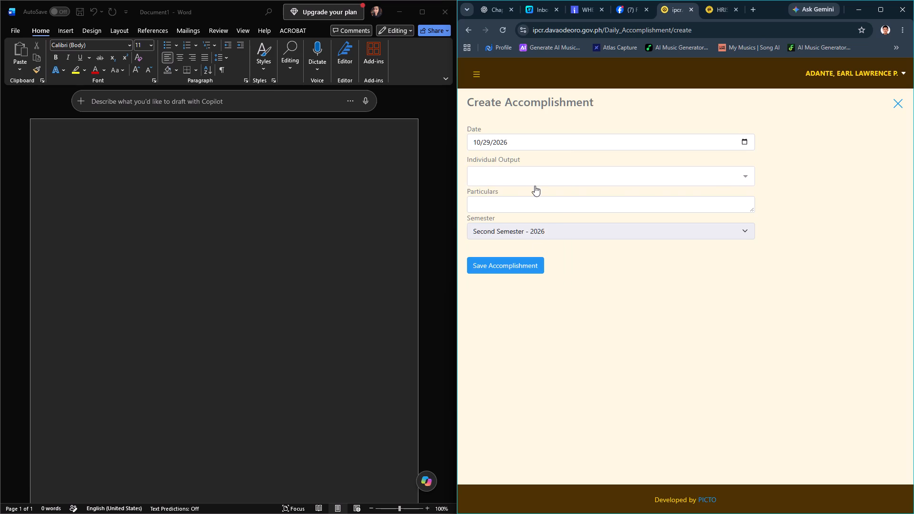
click(535, 182)
scroll(656, 235, down, 1)
click(645, 217)
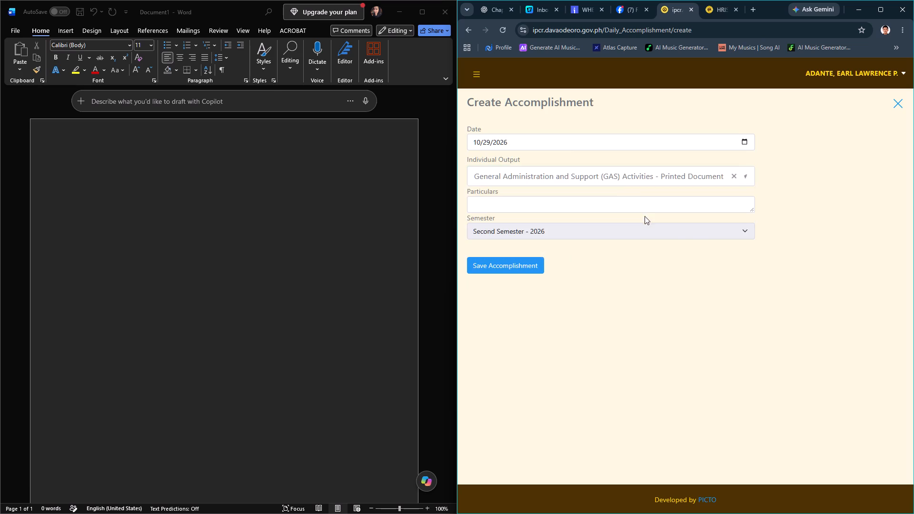
Copy the output's wording "Printed Document" into Particulars and save the accomplishment.
click(629, 173)
drag(660, 196, 730, 202)
key(ctrl+c)
click(663, 199)
click(660, 199)
key(ctrl+v)
click(508, 266)
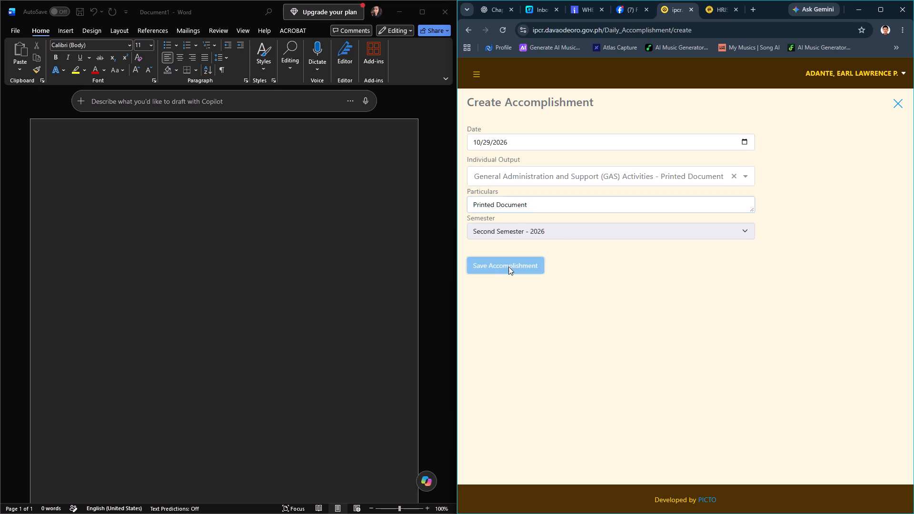
click(697, 331)
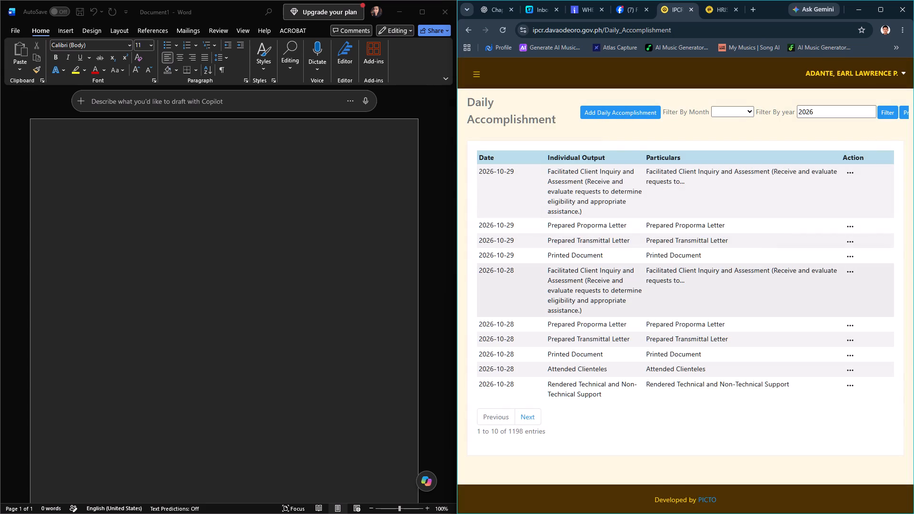
Start another daily accomplishment dated 10/29/2026 with the GAS Activities output Attended Clienteles.
click(622, 111)
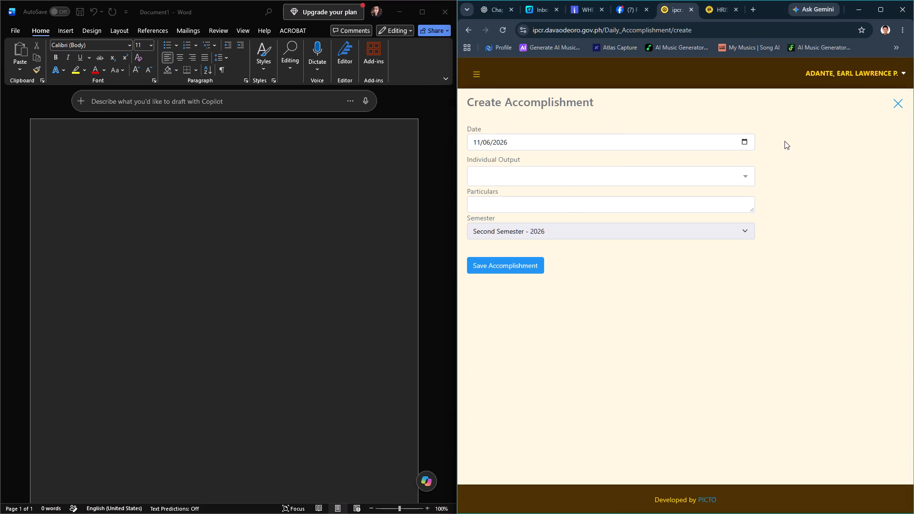
click(745, 143)
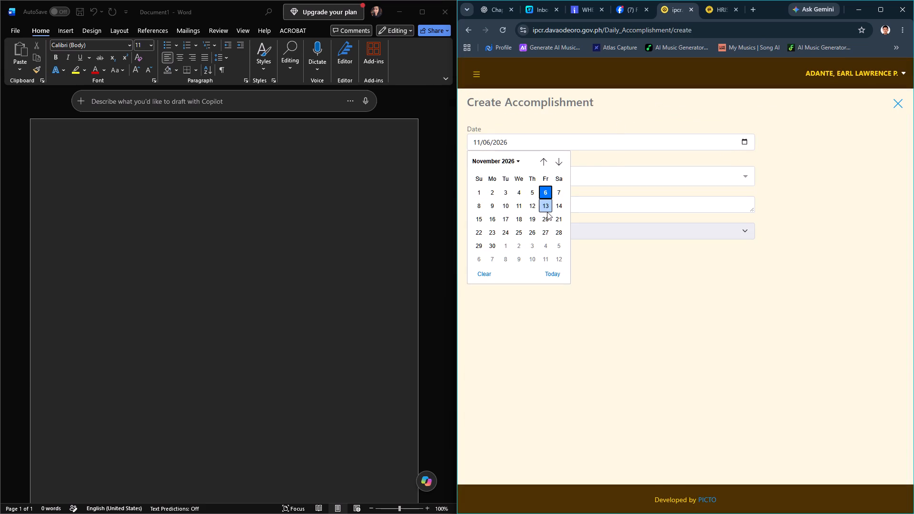
click(543, 162)
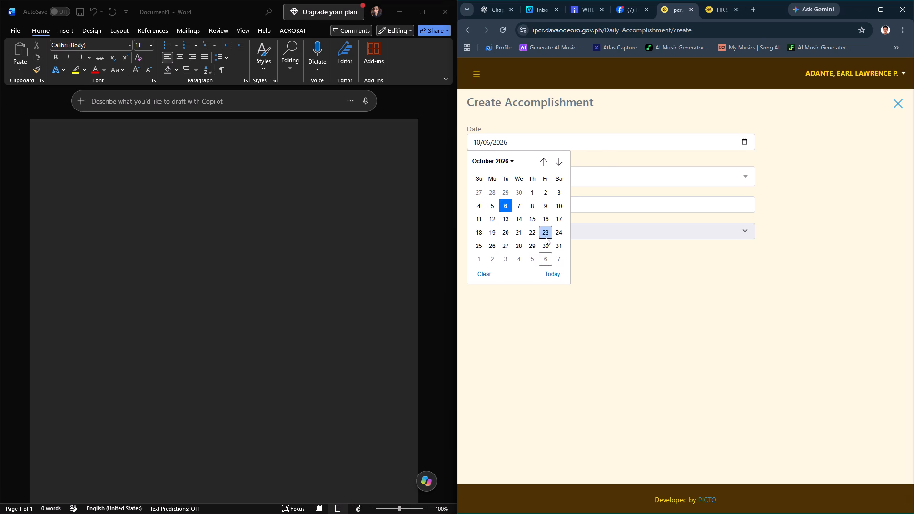
click(535, 244)
click(592, 171)
scroll(605, 222, down, 2)
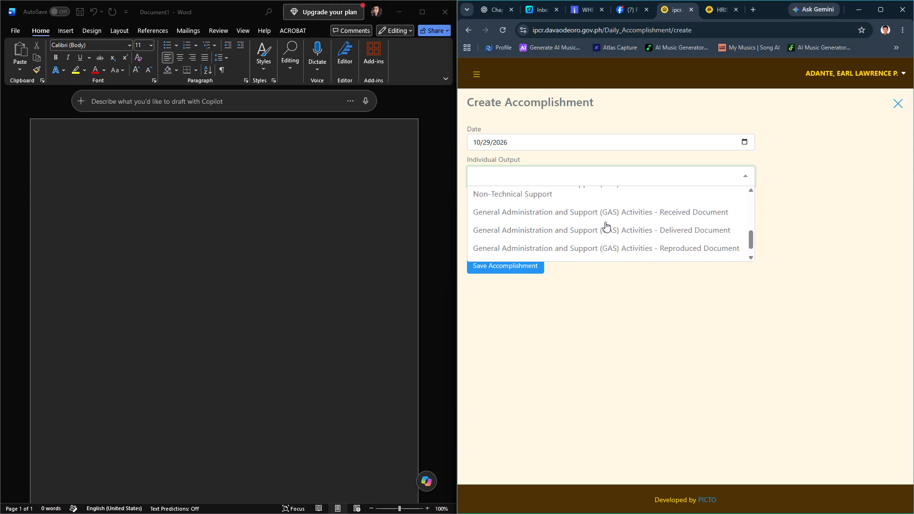
scroll(610, 218, up, 1)
click(617, 227)
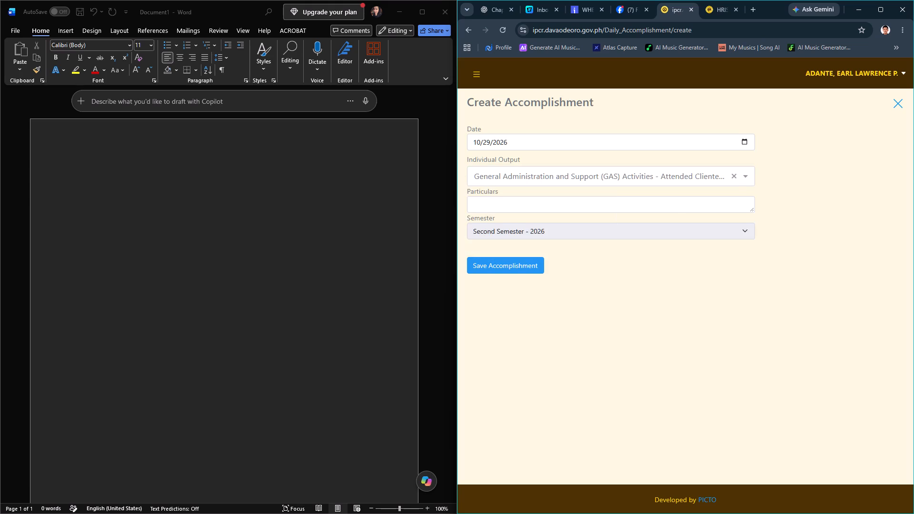
Copy the output's wording "Attended Clienteles" into Particulars and save the accomplishment.
click(608, 179)
drag(661, 196, 739, 198)
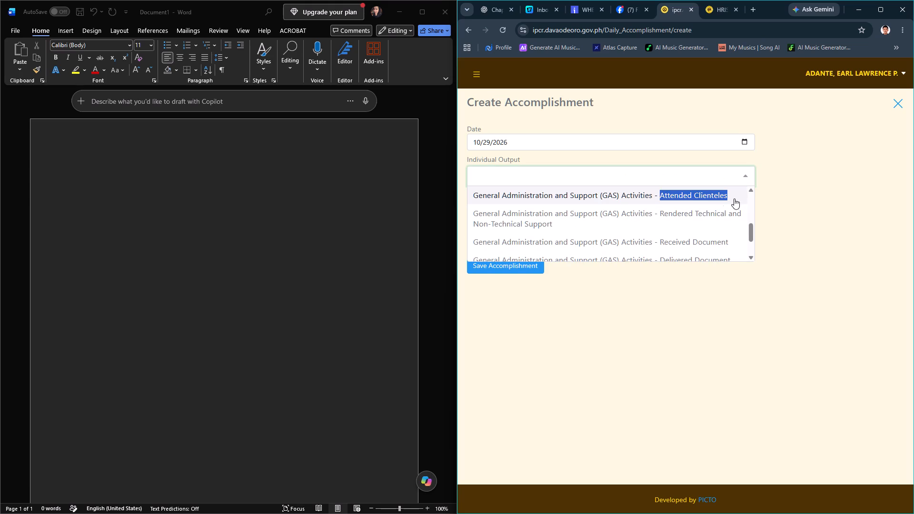
key(ctrl+c)
click(674, 198)
click(654, 200)
key(ctrl+v)
click(526, 255)
click(528, 265)
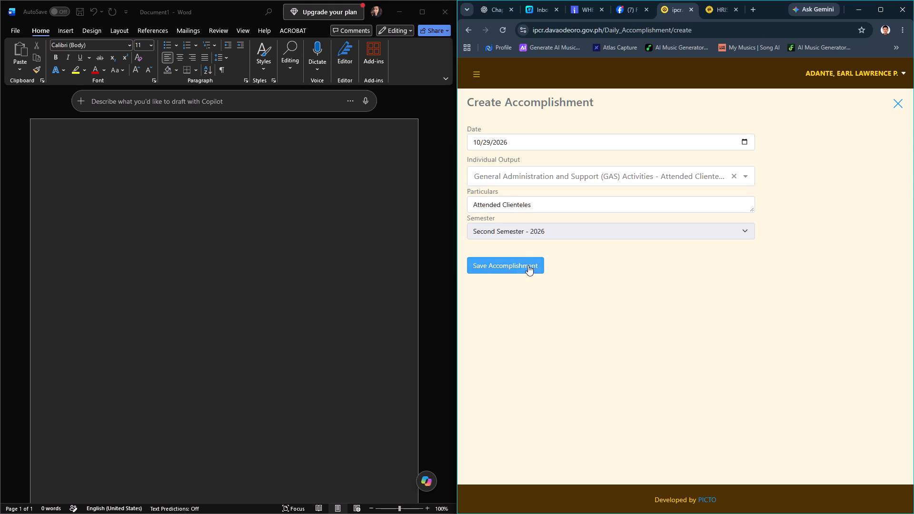
click(690, 332)
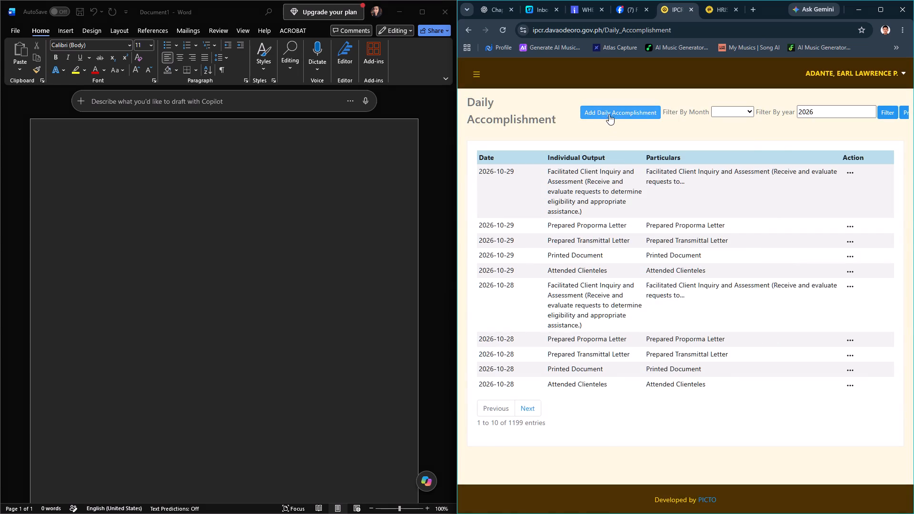
Start another daily accomplishment dated 10/29/2026 with the GAS Activities output Rendered Technical and Non-Technical Support.
click(609, 111)
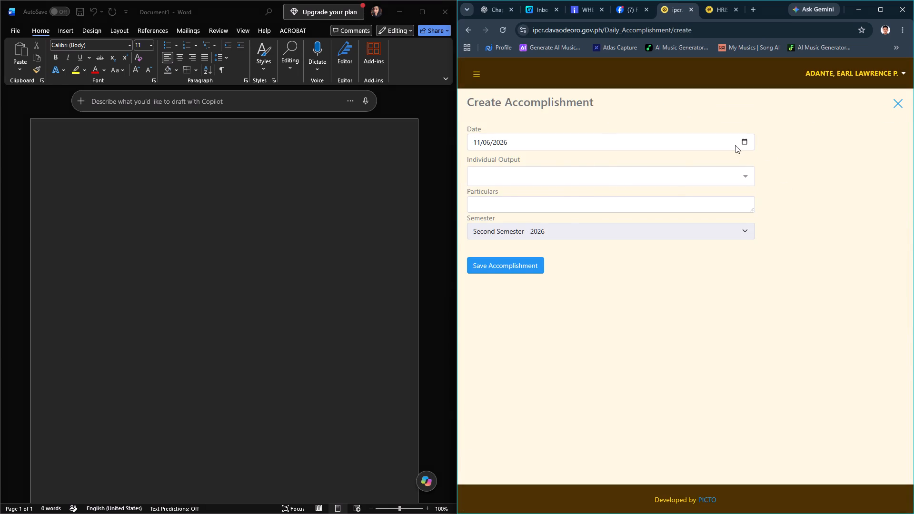
click(746, 143)
click(542, 161)
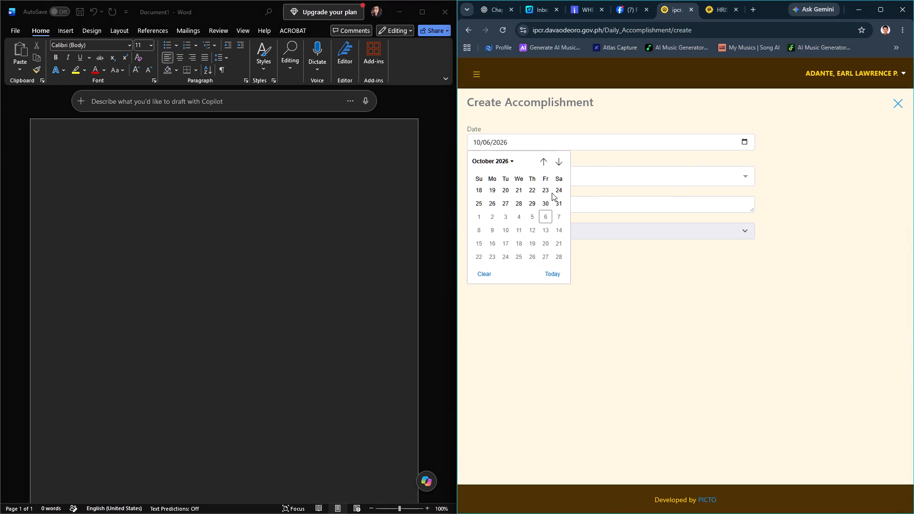
click(534, 249)
click(629, 171)
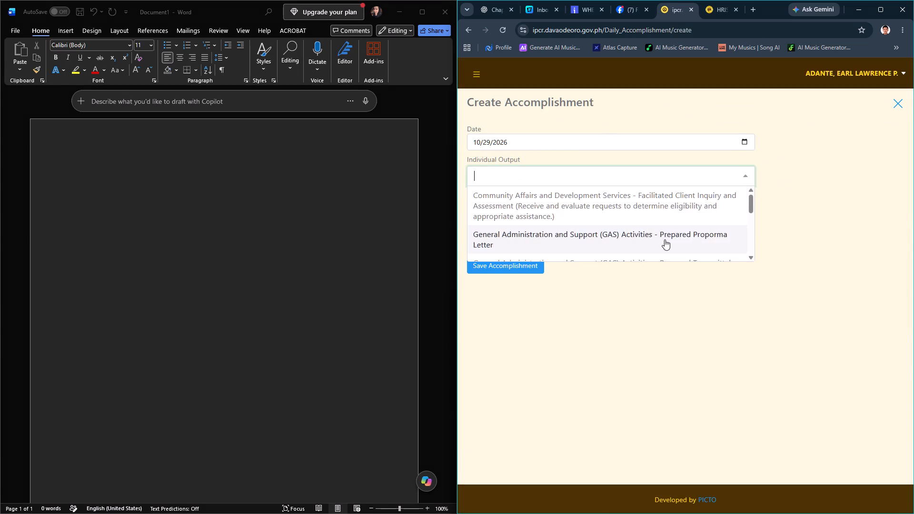
scroll(665, 239, down, 2)
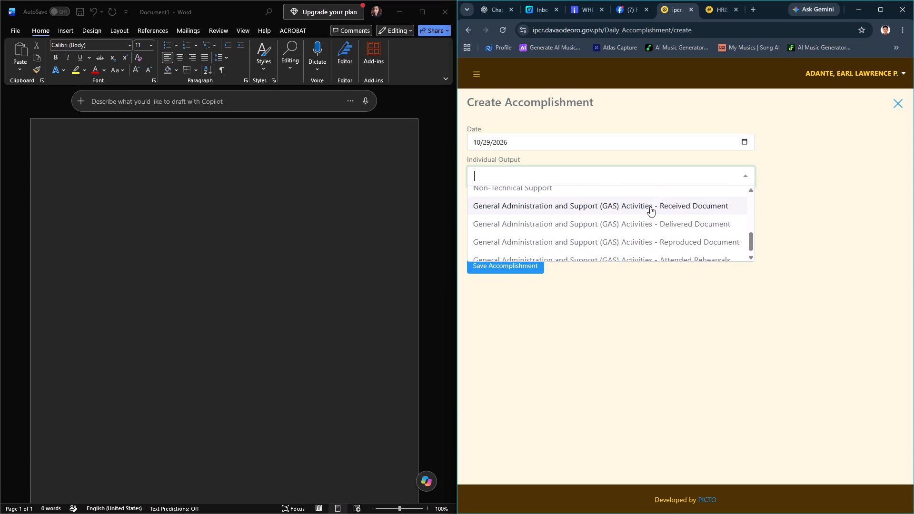
scroll(650, 207, up, 1)
click(663, 249)
Copy the output's wording "Rendered Technical and Non-Technical Support" into Particulars and save the accomplishment.
click(620, 174)
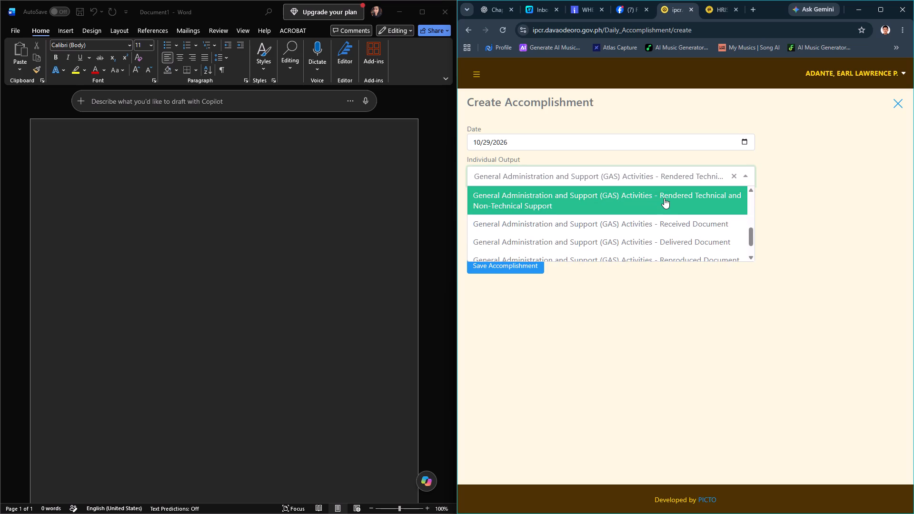
drag(660, 195, 666, 208)
key(ctrl+c)
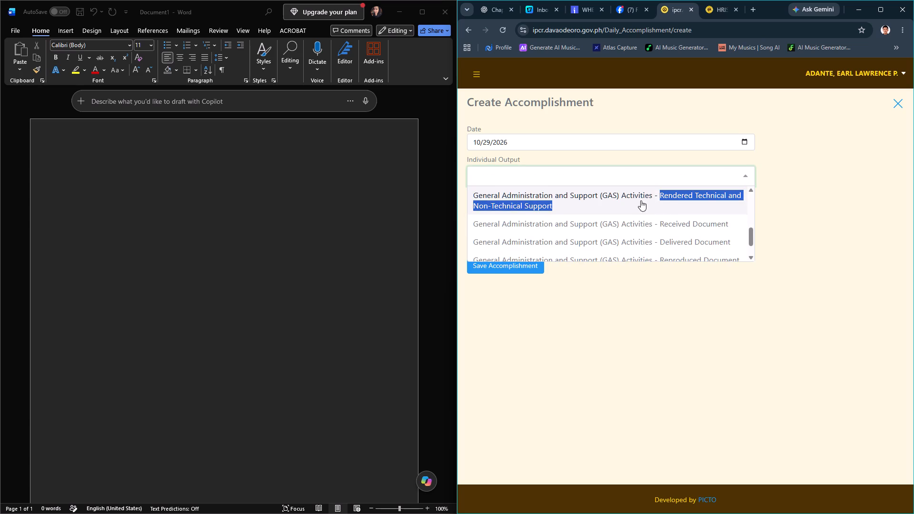
double_click(629, 195)
key(ctrl+v)
click(520, 264)
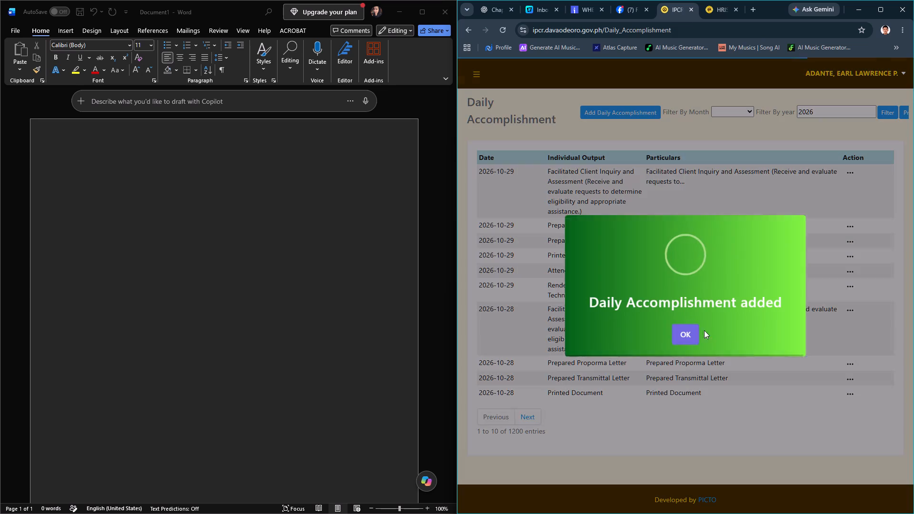
click(685, 335)
Start another daily accomplishment dated 10/29/2026 with the GAS Activities output Received Document.
click(599, 115)
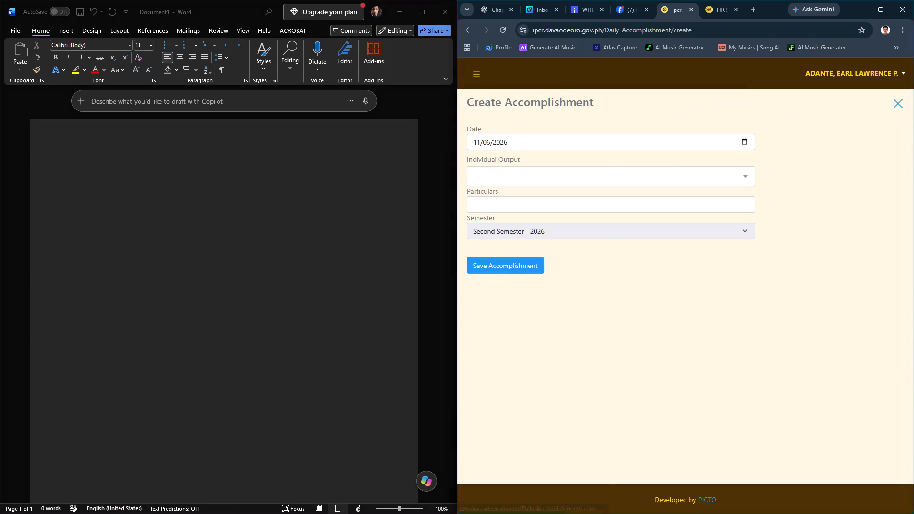
click(745, 142)
click(543, 166)
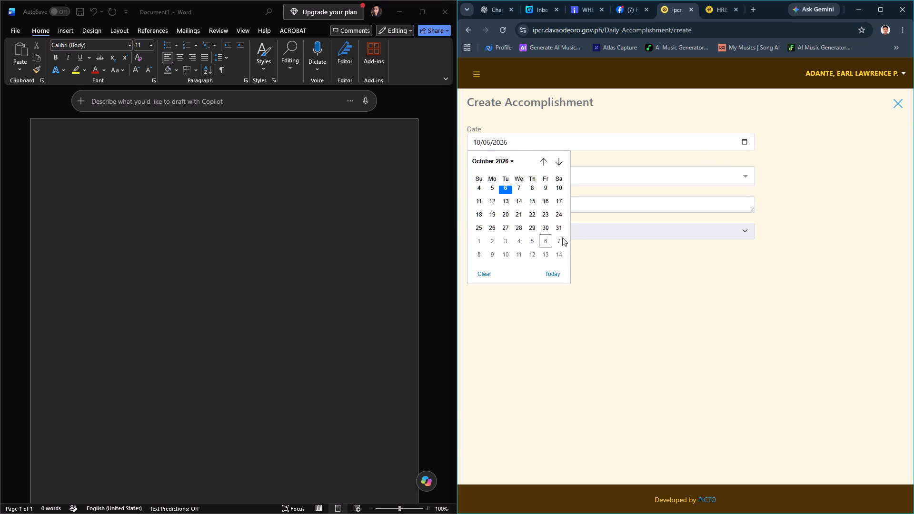
click(529, 246)
click(577, 178)
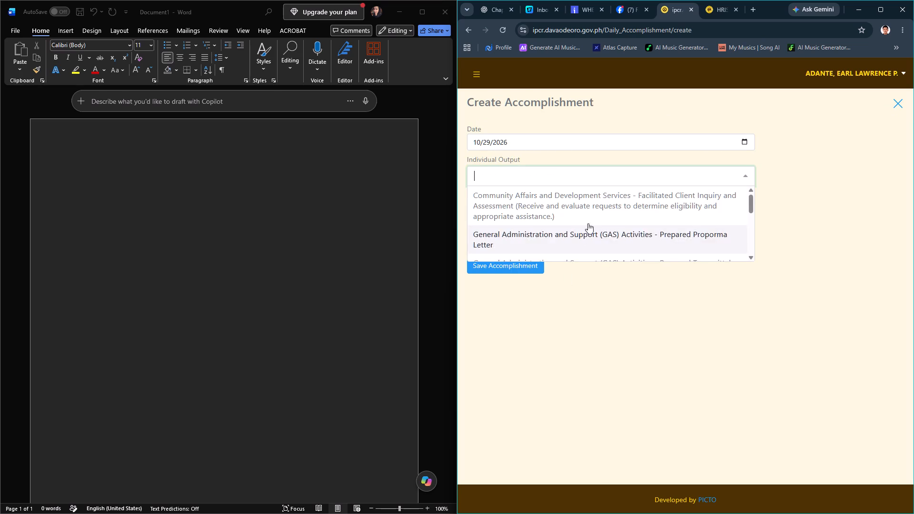
scroll(642, 234, down, 2)
scroll(640, 223, up, 1)
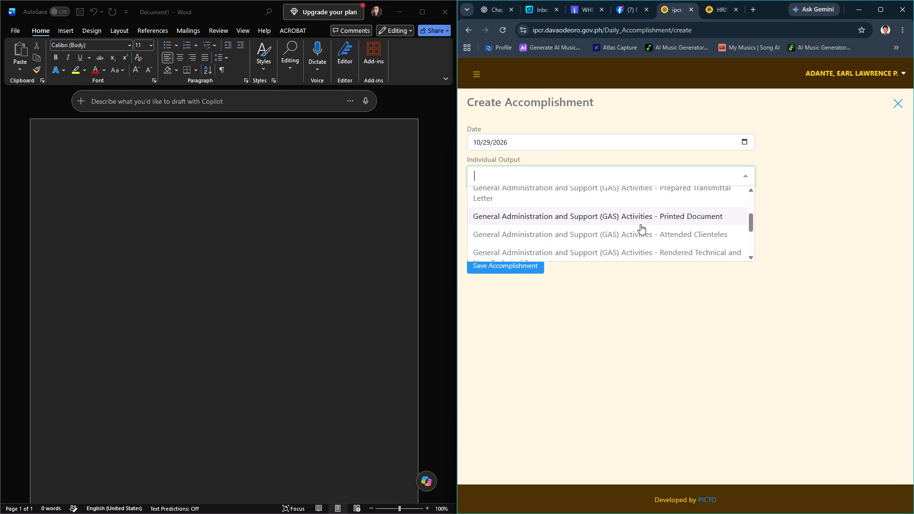
click(751, 256)
double_click(752, 257)
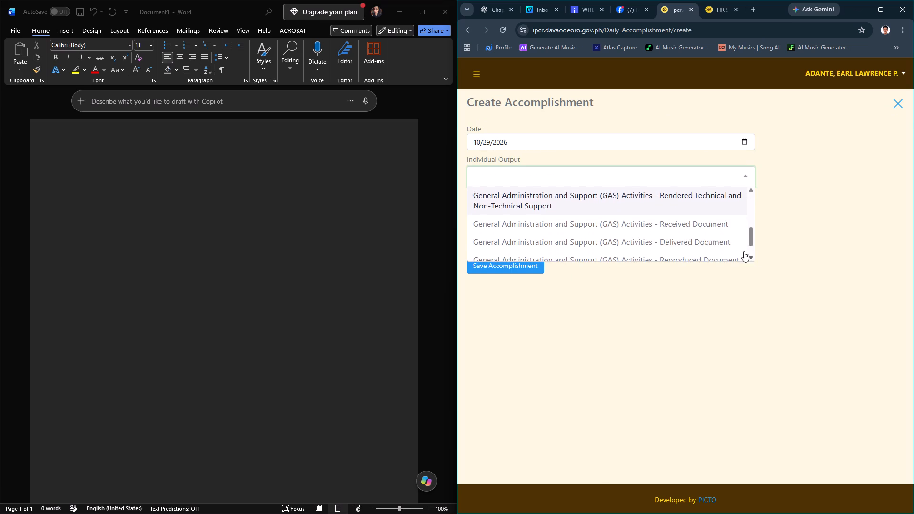
click(689, 229)
Copy the output's wording "Received Document" into Particulars and save the accomplishment.
click(655, 172)
drag(660, 198, 753, 202)
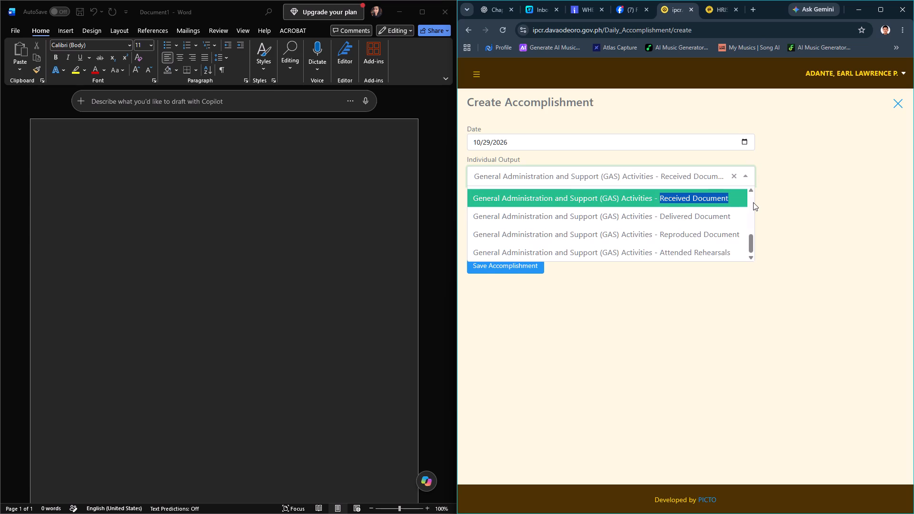
drag(753, 202, 752, 202)
key(ctrl+c)
click(676, 195)
click(667, 198)
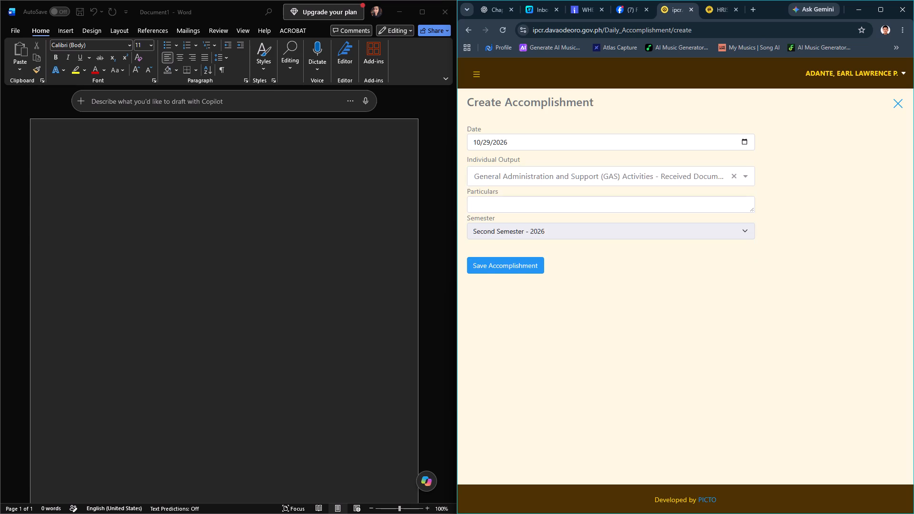
click(667, 200)
key(ctrl+v)
click(492, 265)
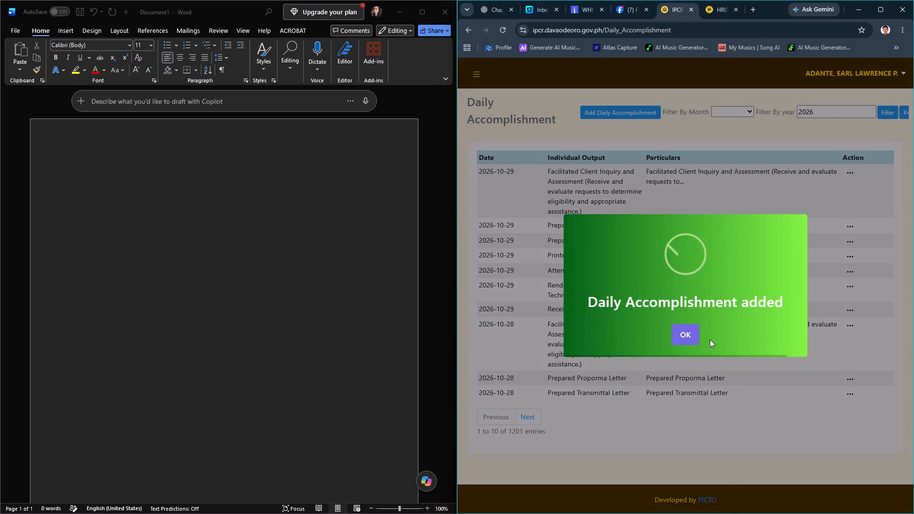
click(668, 335)
click(687, 330)
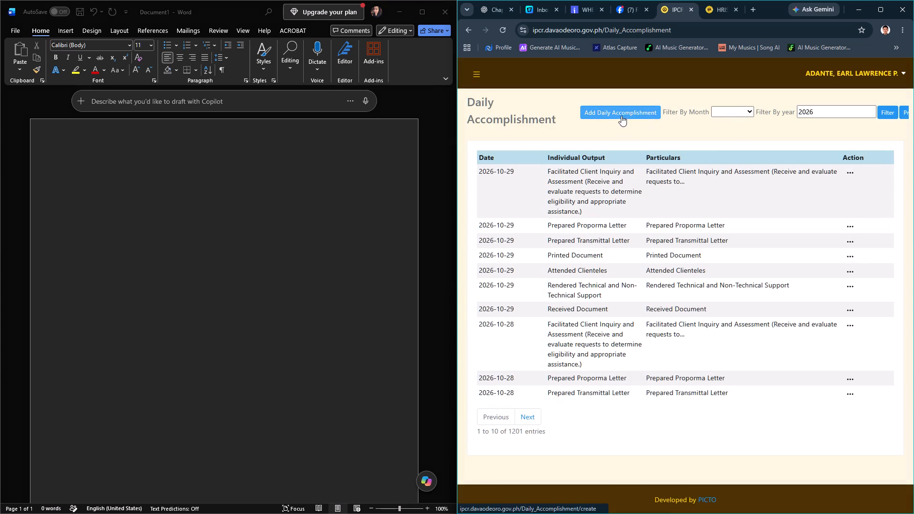
Start another daily accomplishment dated 10/29/2026 with the GAS Activities output Delivered Document.
click(621, 116)
click(747, 142)
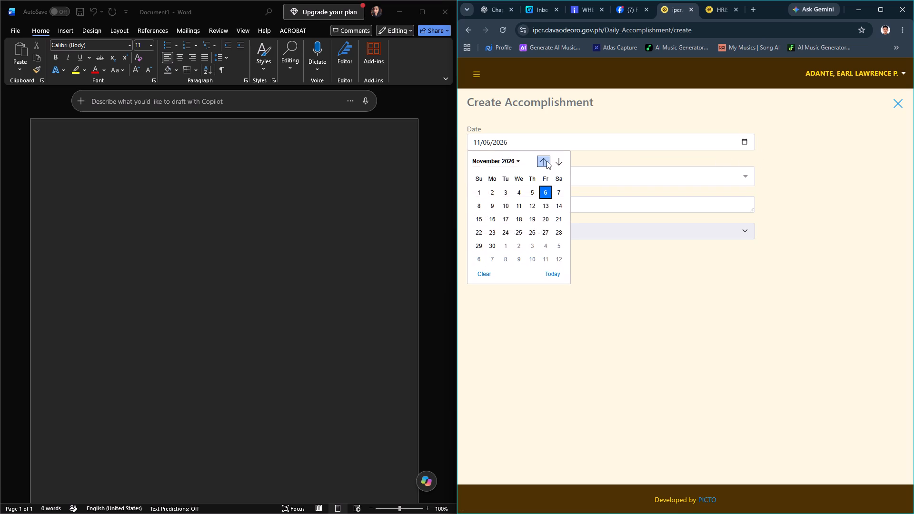
click(546, 161)
click(536, 245)
click(600, 167)
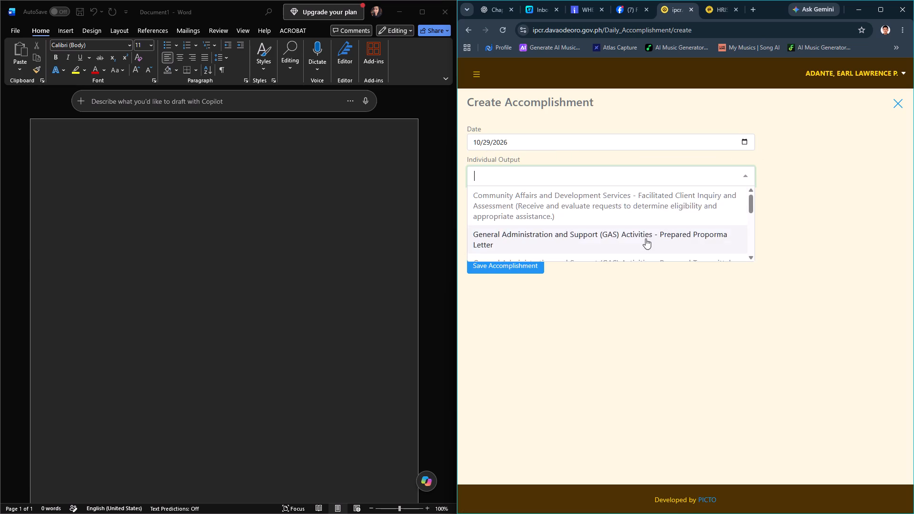
scroll(646, 237, down, 2)
click(633, 224)
Copy the output's wording "Delivered Document" into Particulars and save the accomplishment.
click(620, 178)
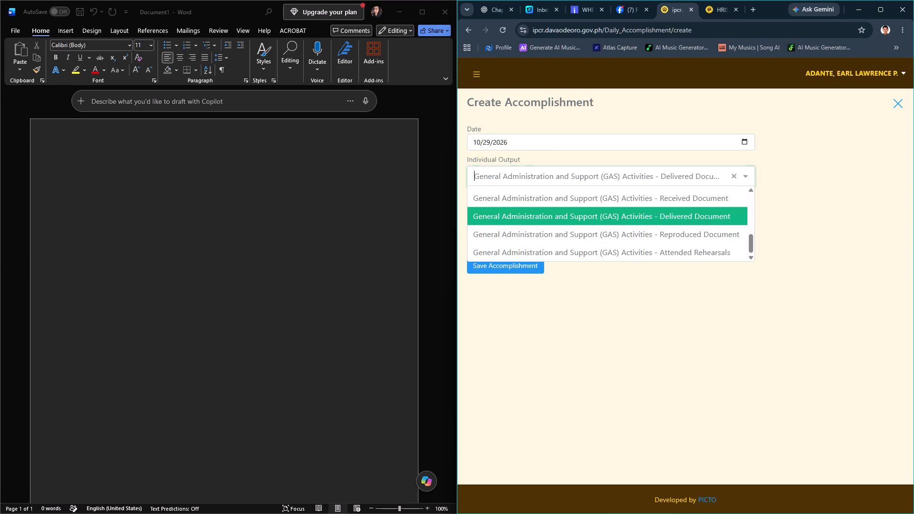
drag(658, 217, 738, 216)
key(ctrl+c)
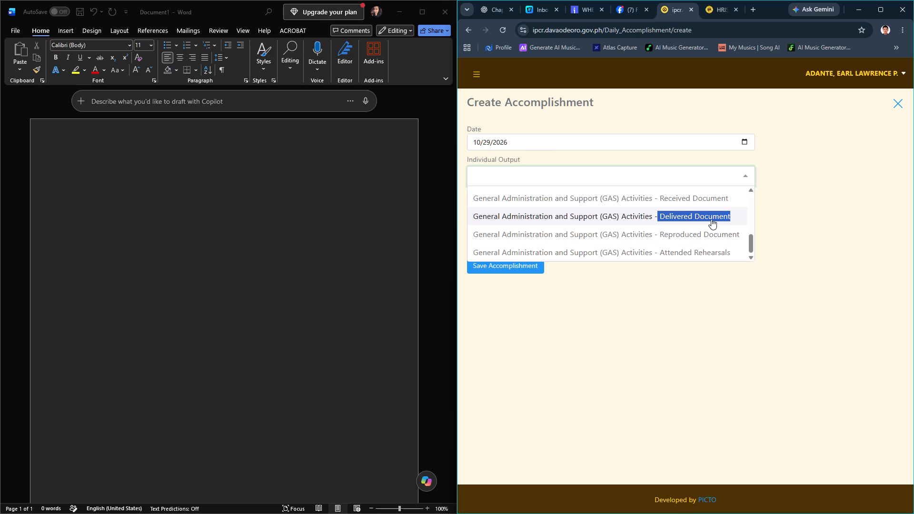
click(695, 210)
click(666, 201)
key(ctrl+v)
click(490, 264)
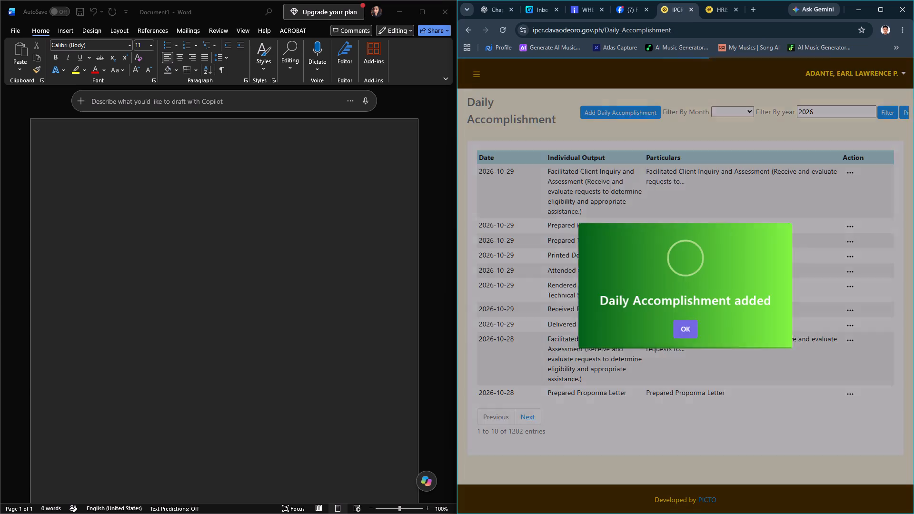
click(689, 331)
Start another daily accomplishment dated 10/29/2026 with the GAS Activities output Reproduced Document.
click(631, 113)
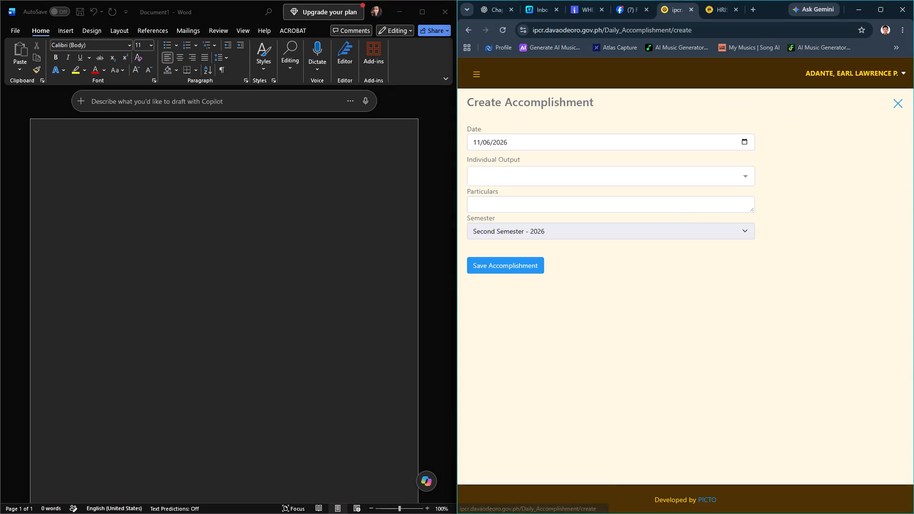
click(741, 144)
click(546, 158)
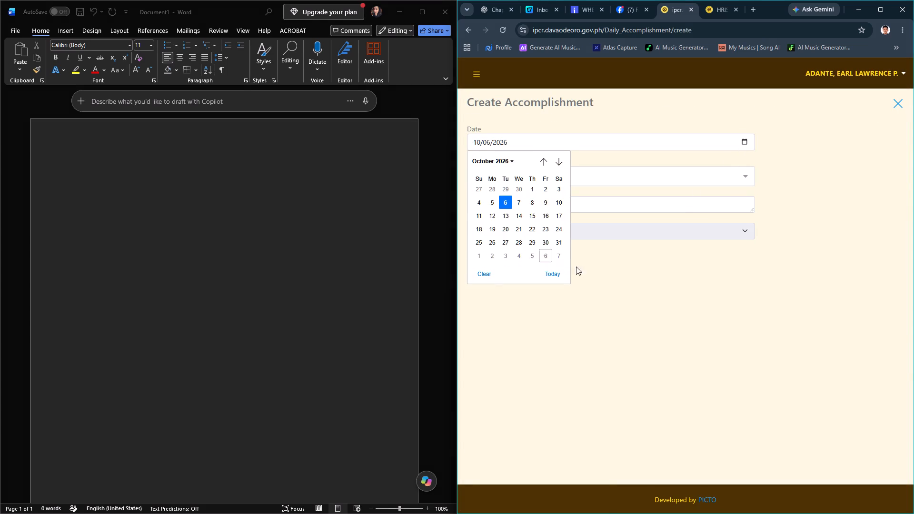
click(536, 242)
click(604, 181)
scroll(684, 232, down, 2)
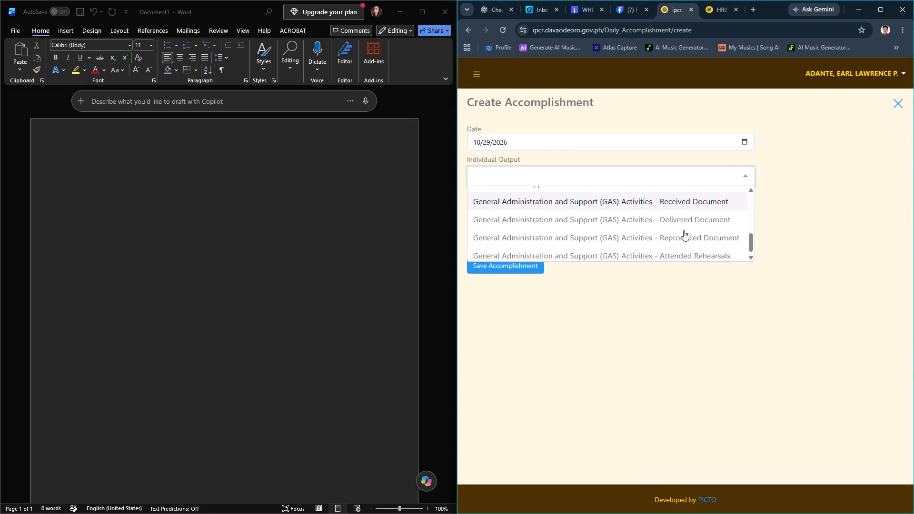
click(676, 240)
Copy the output's wording "Reproduced Document" into Particulars and save the accomplishment.
click(649, 176)
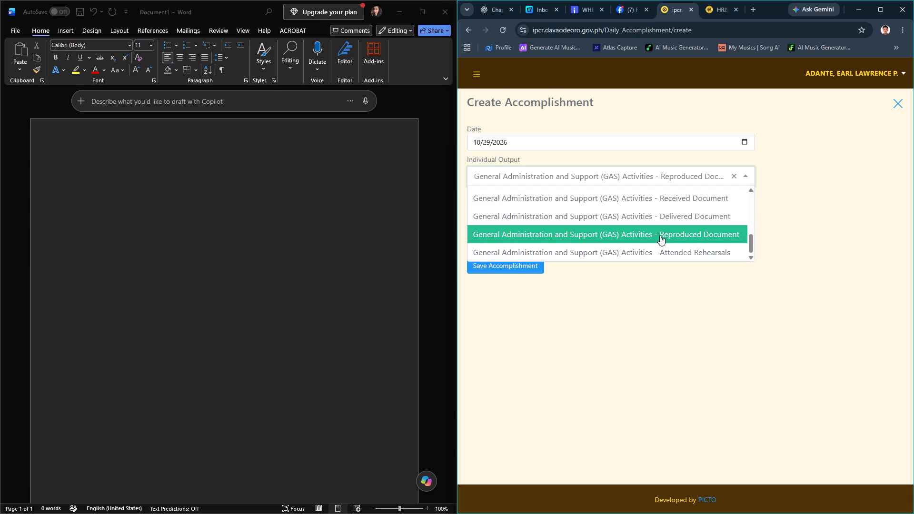
drag(659, 235, 744, 234)
key(ctrl+c)
click(675, 237)
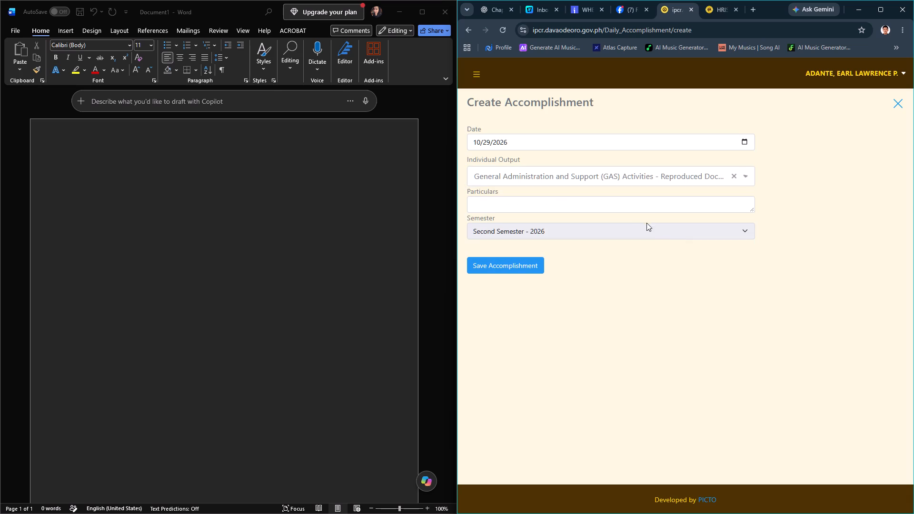
click(636, 207)
key(ctrl+v)
click(519, 258)
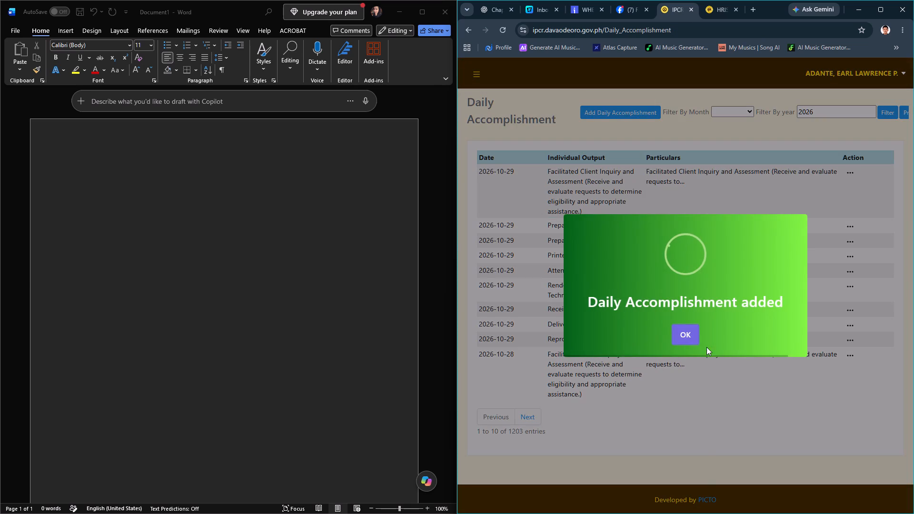
Start another daily accomplishment dated 10/29/2026 and browse the individual output choices.
click(693, 335)
click(616, 115)
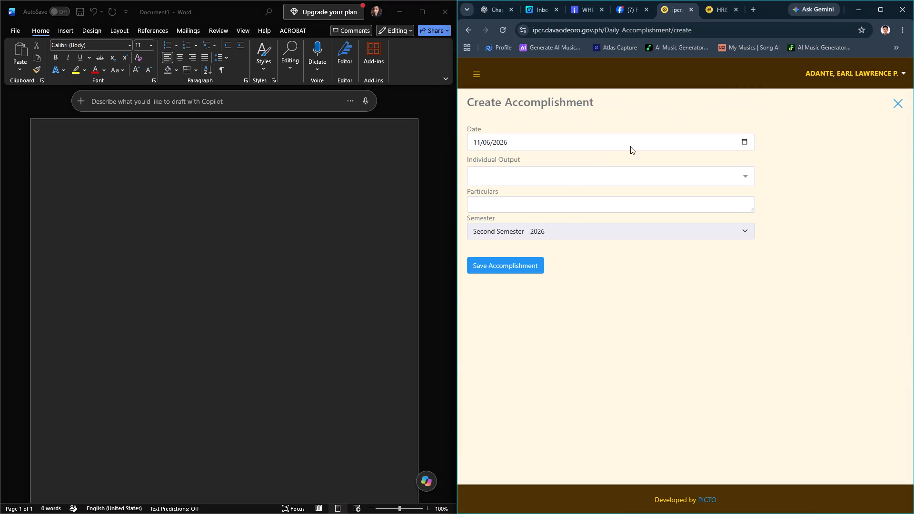
click(743, 140)
click(542, 162)
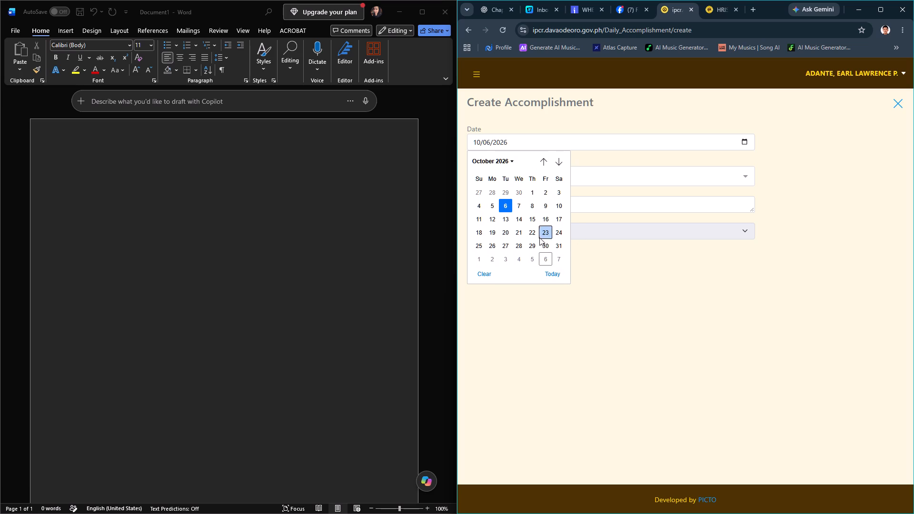
click(534, 249)
click(578, 174)
scroll(651, 241, down, 2)
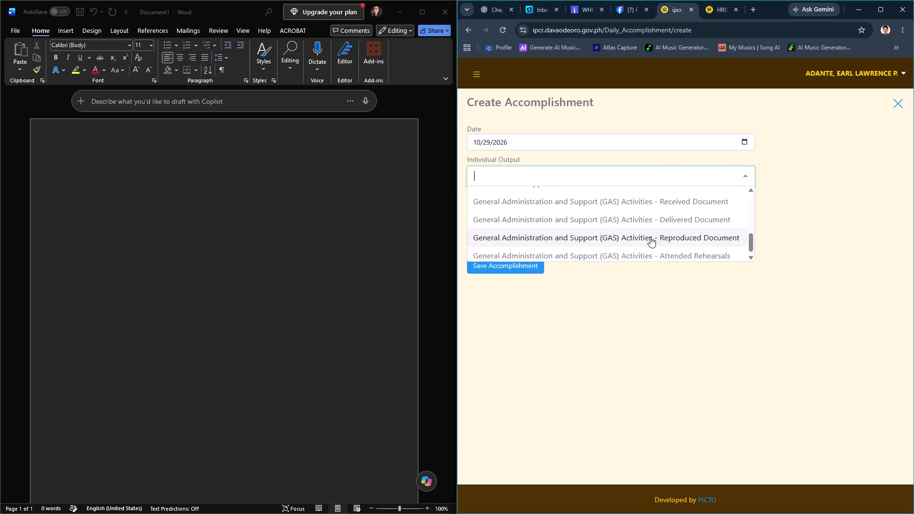
Choose the General Administration and Support (GAS) Activities output Attended Rehearsals for the 10/29/2026 accomplishment.
scroll(651, 240, down, 1)
click(649, 249)
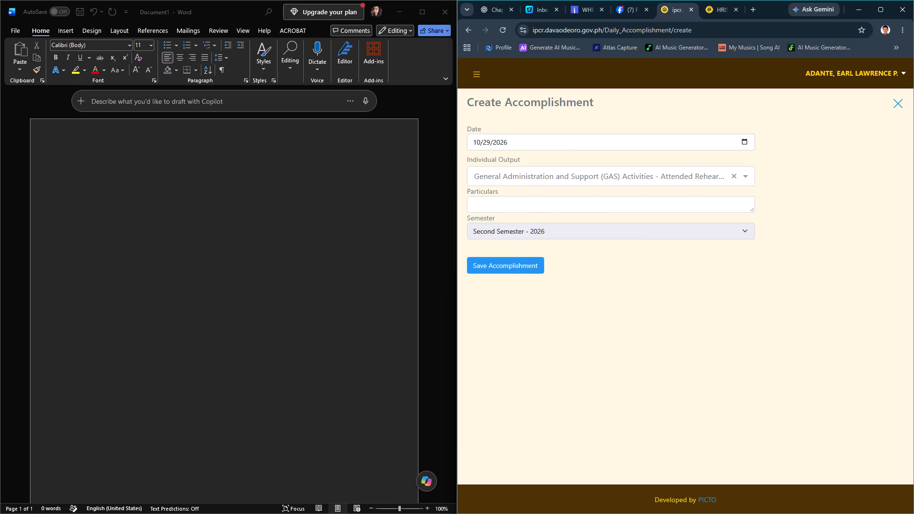
Copy the output's wording "Attended Rehearsals" into Particulars and save the accomplishment.
click(622, 177)
drag(661, 253, 737, 252)
key(ctrl+c)
click(628, 254)
click(606, 197)
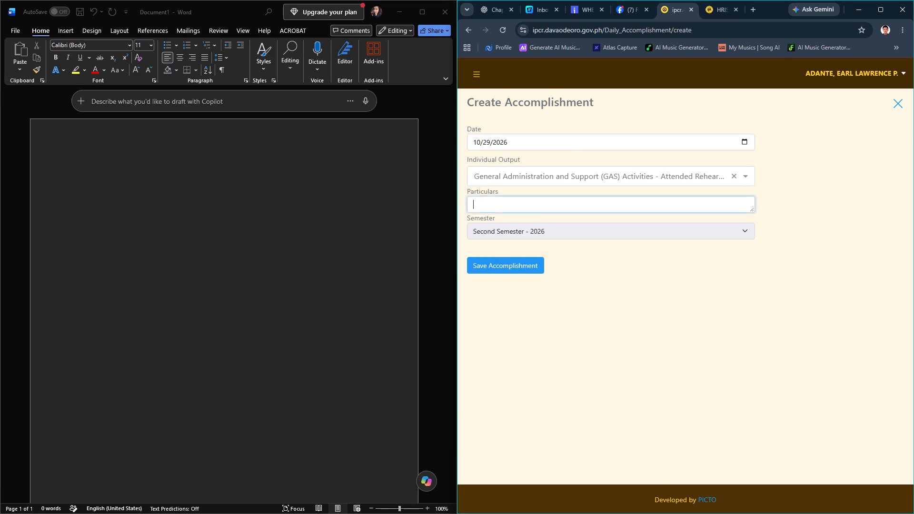
key(ctrl+v)
click(516, 262)
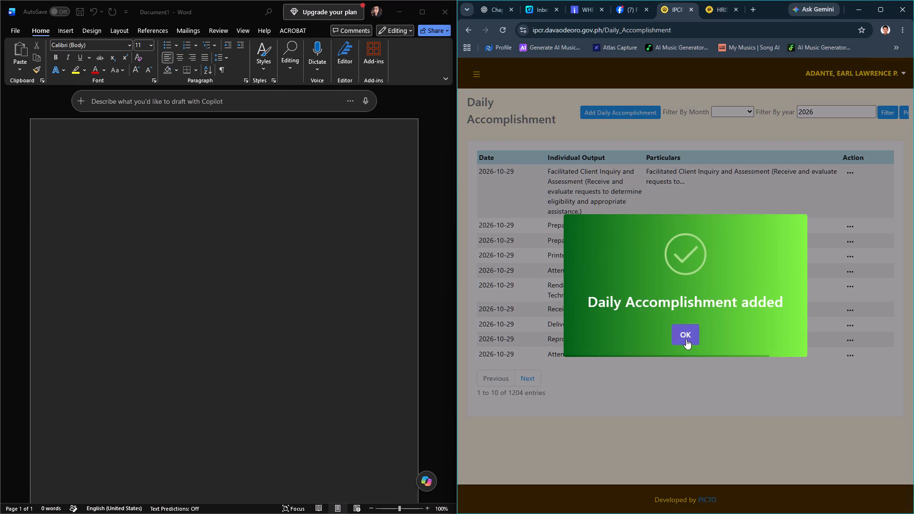
click(683, 337)
Check the Facebook chat list and return to the IPCR daily accomplishments.
click(625, 6)
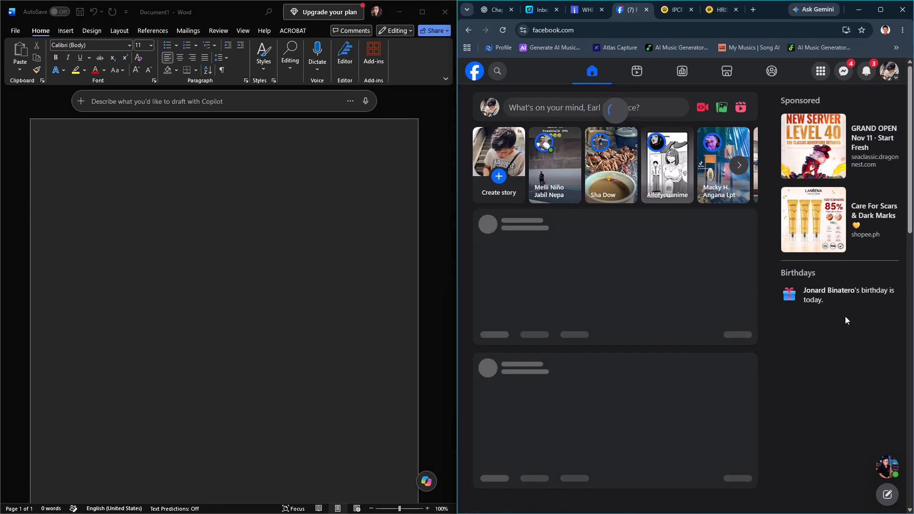
click(840, 76)
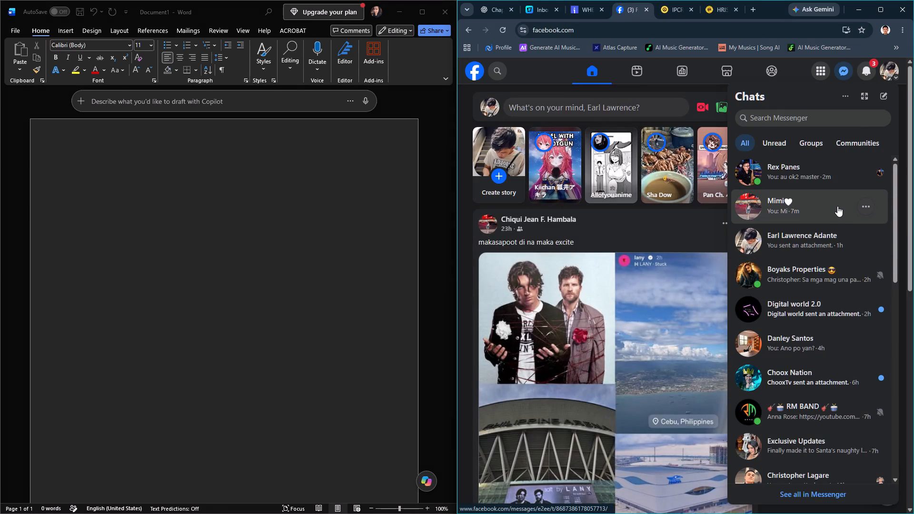
click(672, 13)
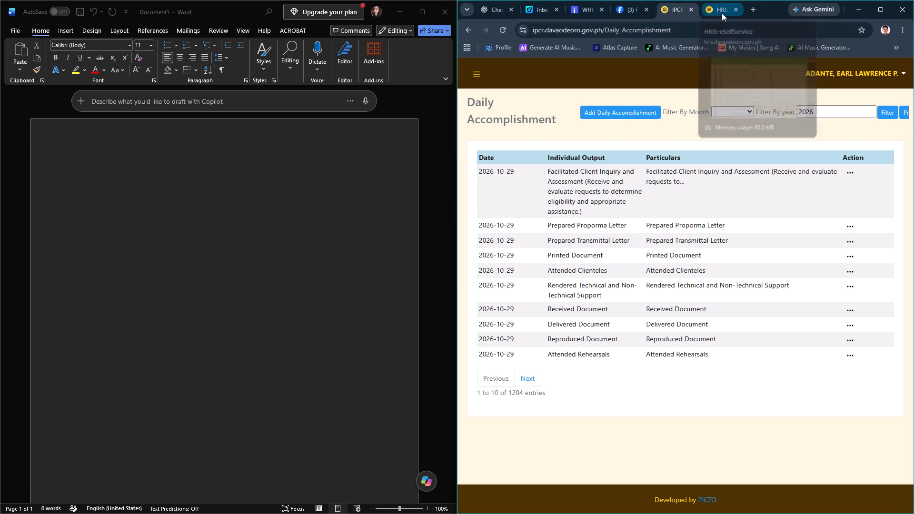
Start a daily accomplishment dated 11/05/2026 with the Community Affairs and Development Services output Facilitated Client Inquiry and Assessment.
click(609, 115)
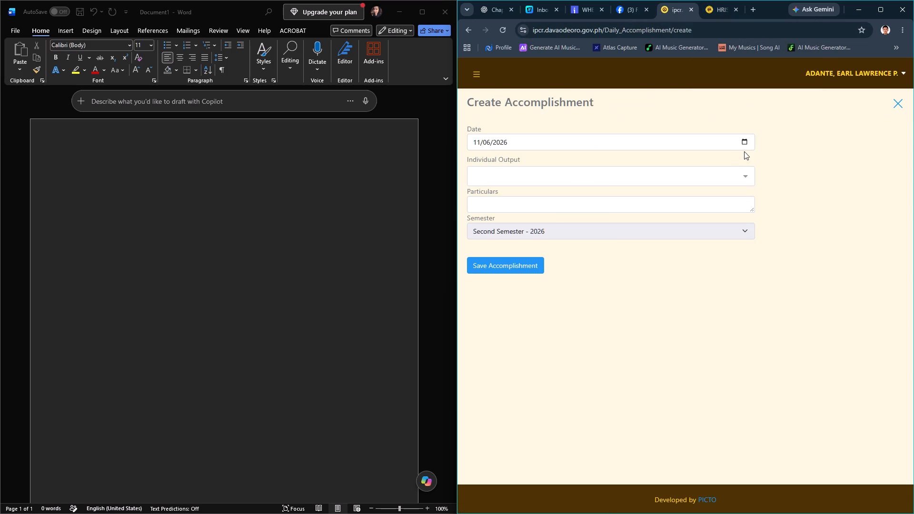
click(745, 143)
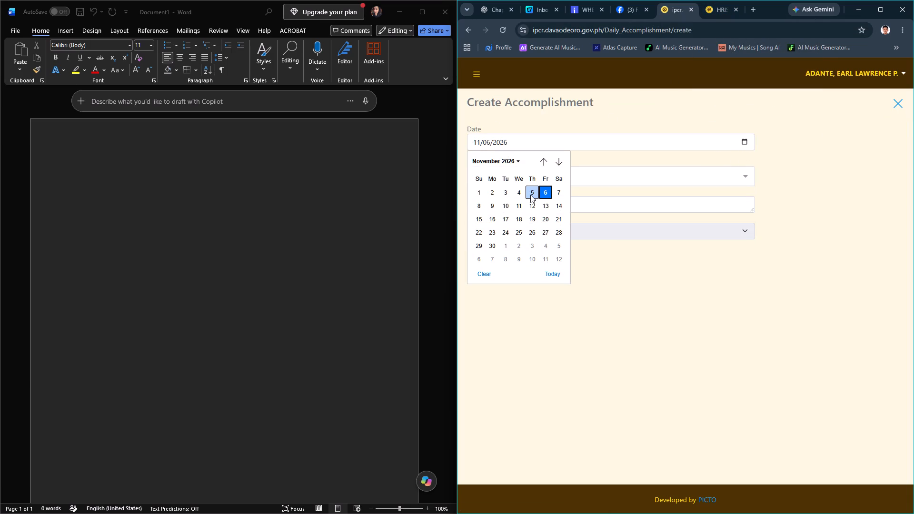
click(530, 195)
click(544, 176)
click(605, 206)
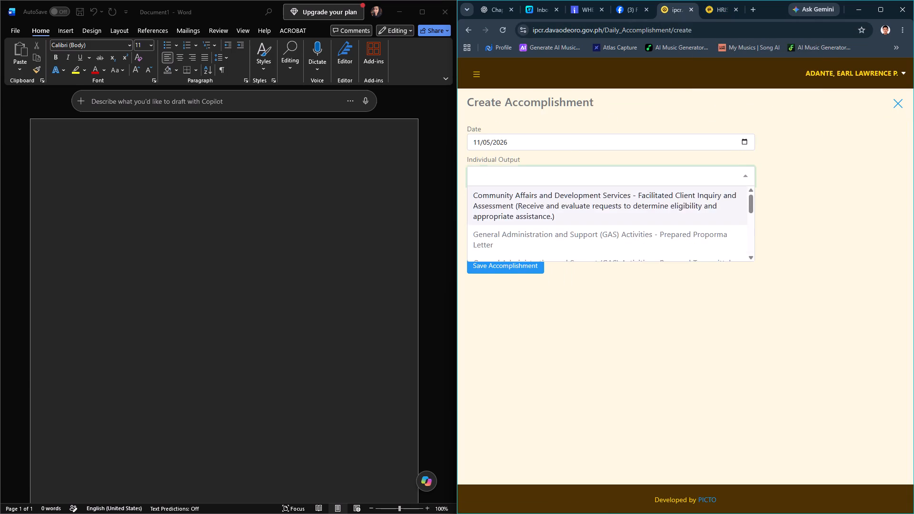
Select the chosen output's wording in the output choices, starting from "Facilitated Client Inquiry and Assessment".
click(608, 177)
drag(639, 195, 654, 210)
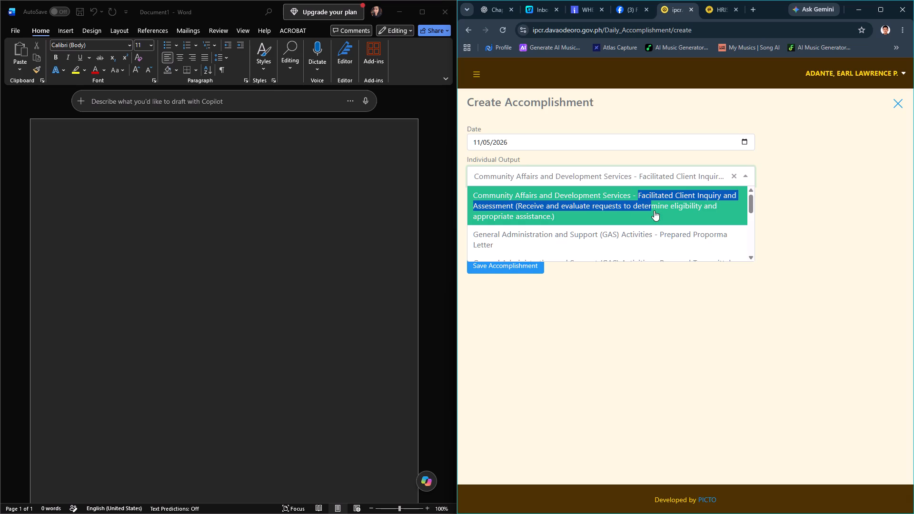
Copy the output's wording "Facilitated Client Inquiry and Assessment (Receive and evaluate requests to determine eligibility and appropriate assistance.)" into Particulars and save the accomplishment.
drag(654, 210, 656, 216)
key(ctrl+c)
click(593, 207)
click(592, 204)
key(ctrl+v)
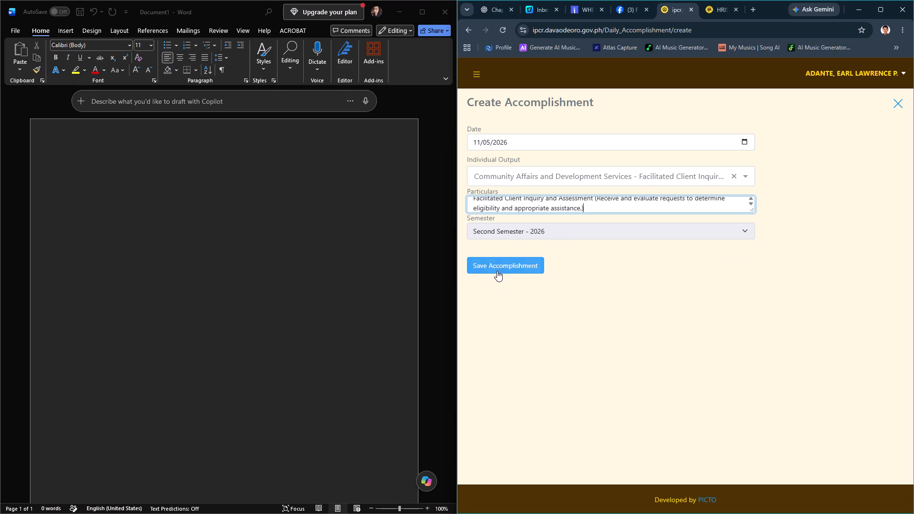
click(492, 267)
click(685, 331)
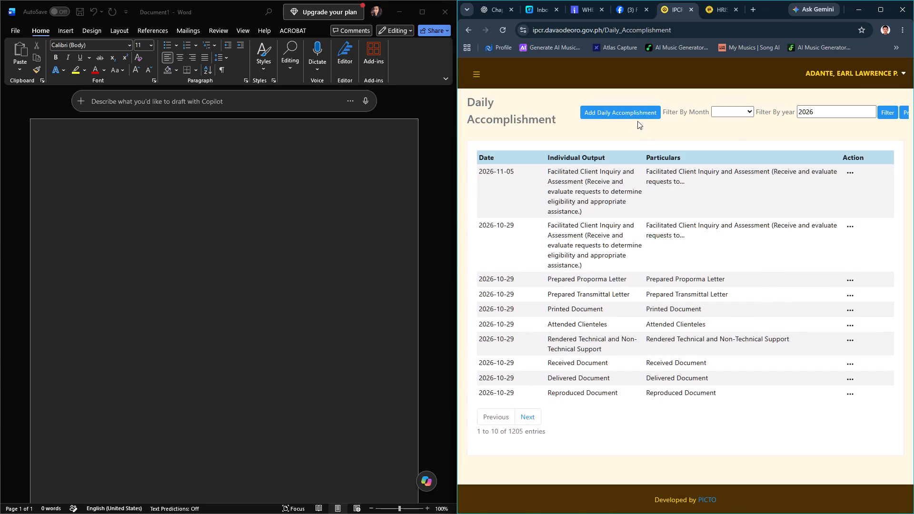
Start another daily accomplishment dated 11/05/2026 with the GAS Activities output Prepared Proporma Letter.
click(632, 117)
click(752, 140)
click(745, 139)
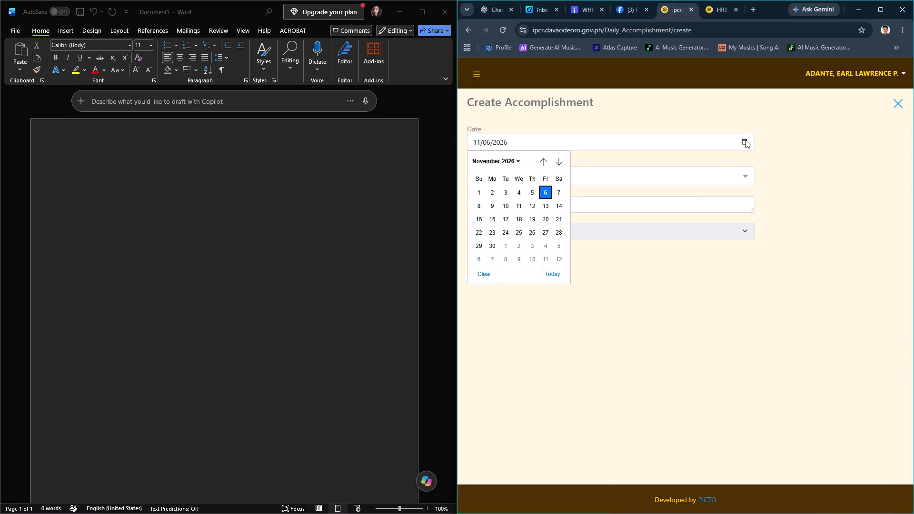
click(533, 192)
click(547, 171)
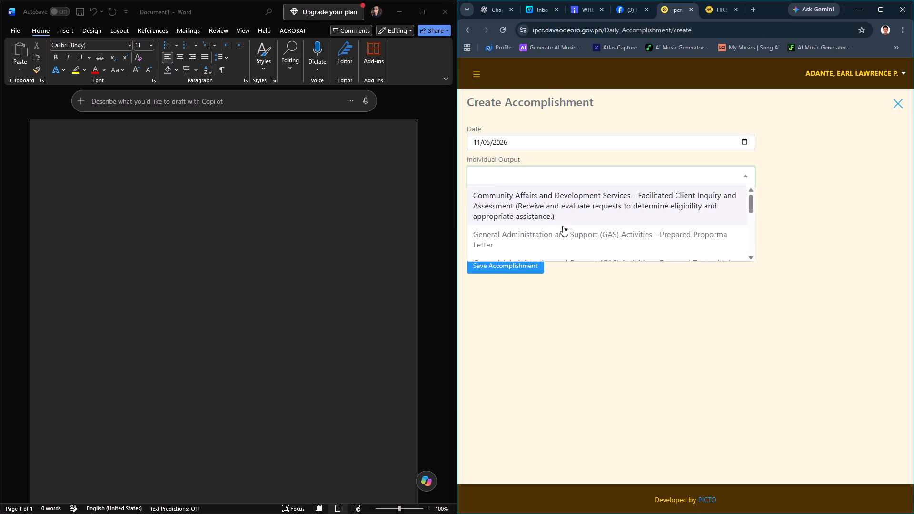
click(570, 231)
Copy the output's wording "Prepared Proporma Letter" into Particulars and save the accomplishment.
click(580, 178)
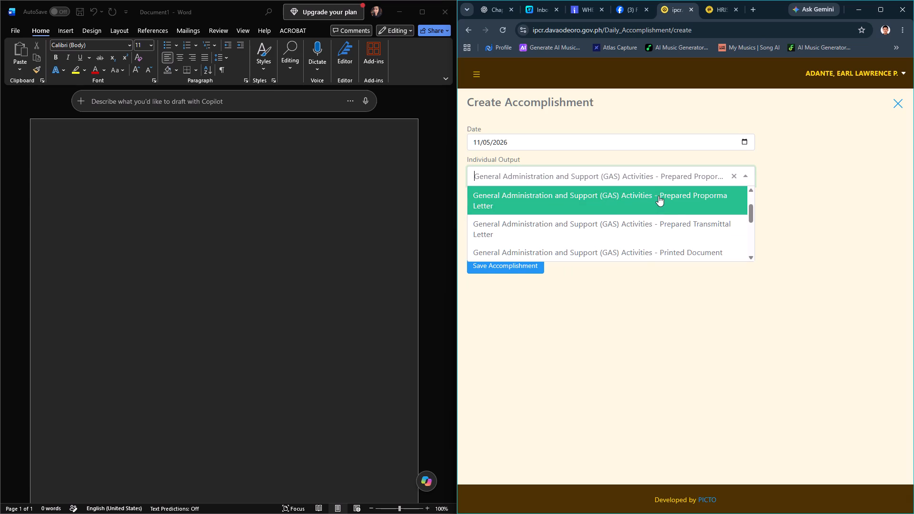
drag(658, 196, 672, 207)
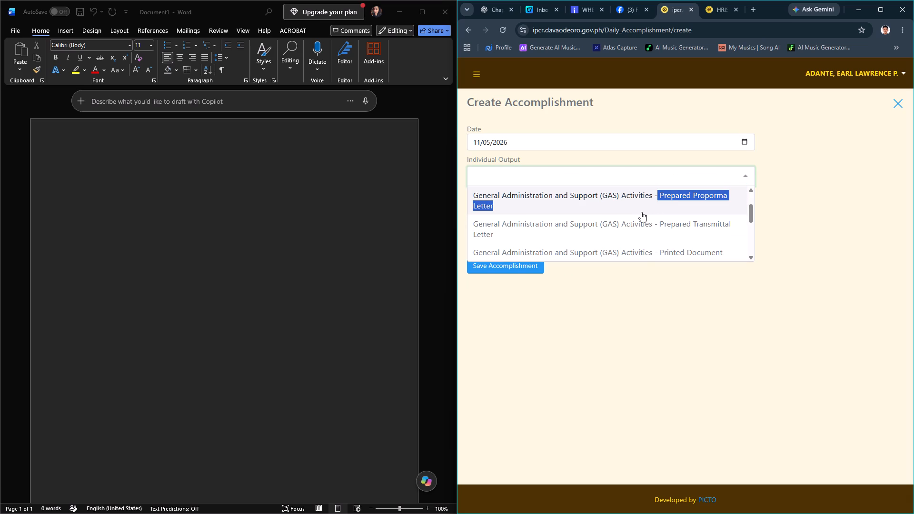
key(ctrl+c)
click(613, 206)
click(575, 206)
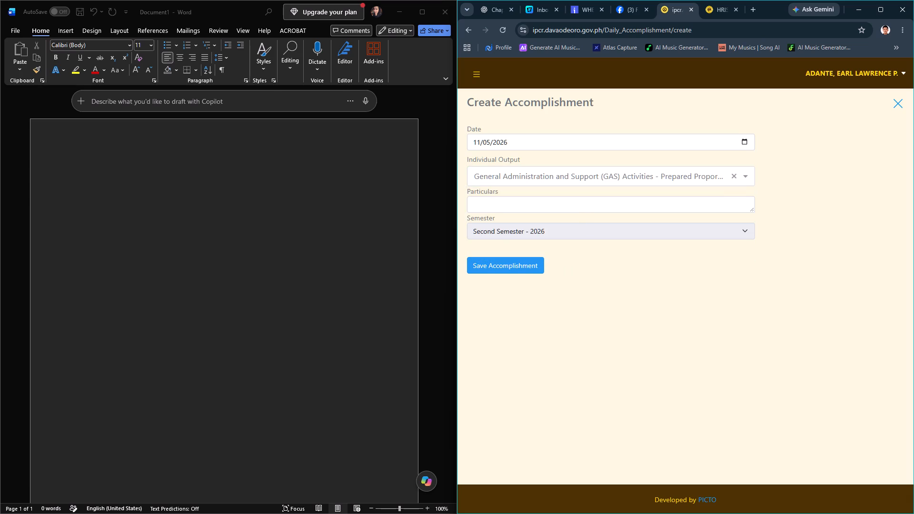
key(ctrl+v)
click(506, 257)
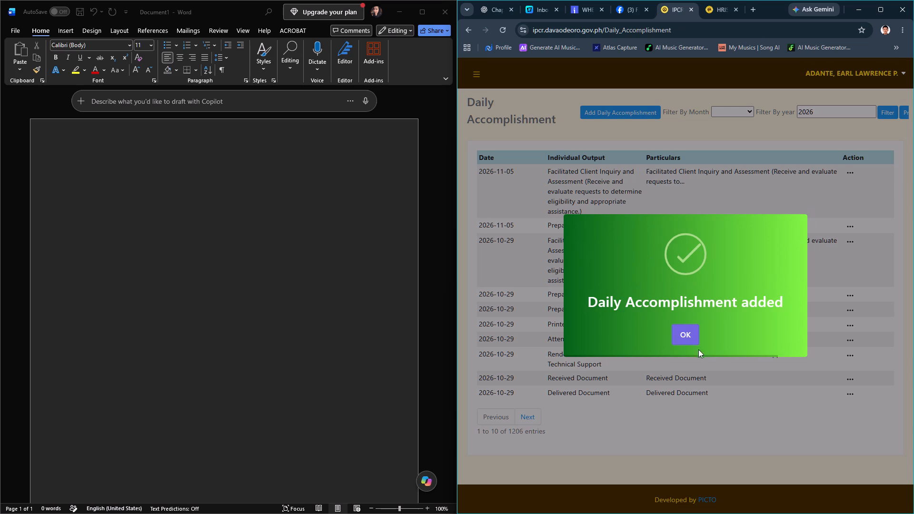
click(686, 337)
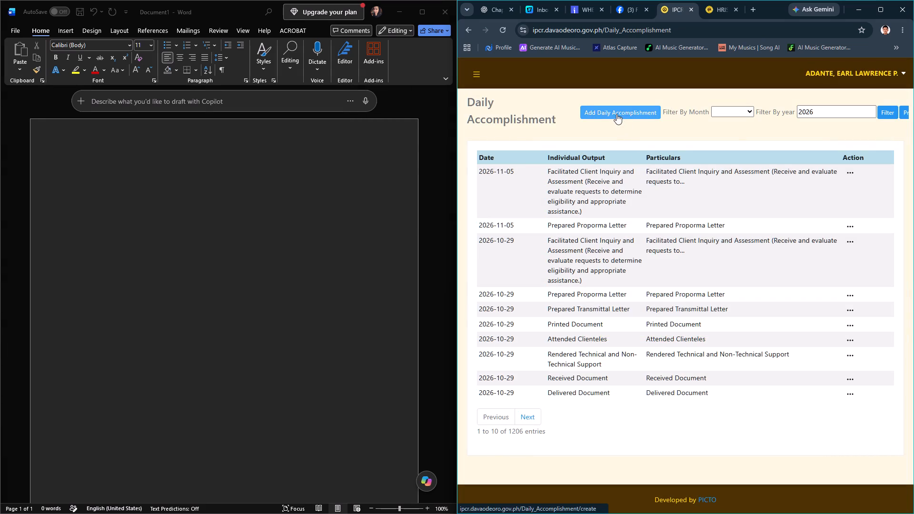
Start another daily accomplishment dated 11/05/2026 with the GAS Activities output Prepared Transmittal Letter.
click(616, 114)
click(742, 142)
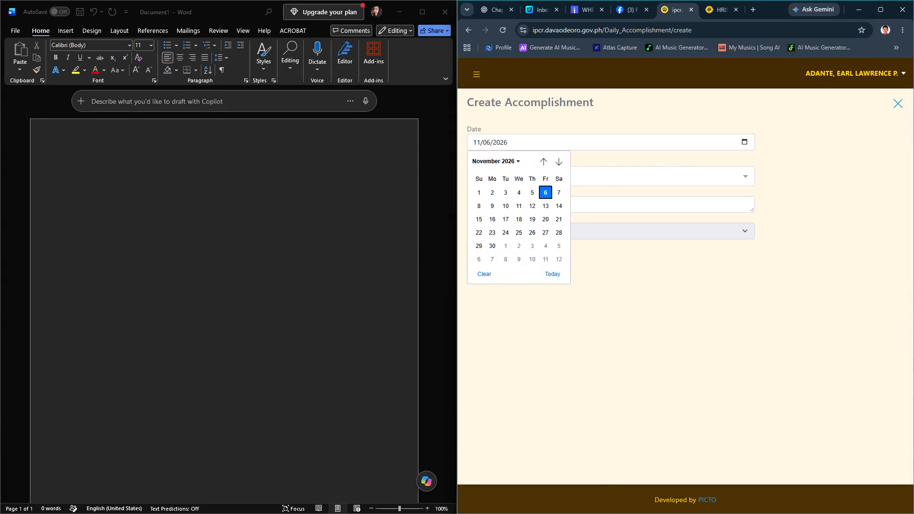
click(535, 189)
click(565, 177)
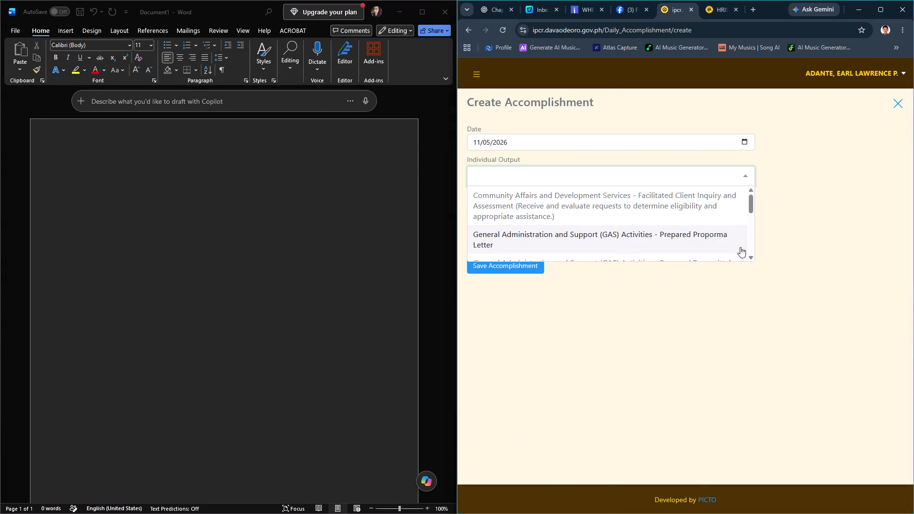
scroll(727, 239, down, 1)
click(663, 194)
Copy the output's wording "Prepared Transmittal Letter" into Particulars and save the accomplishment.
click(628, 173)
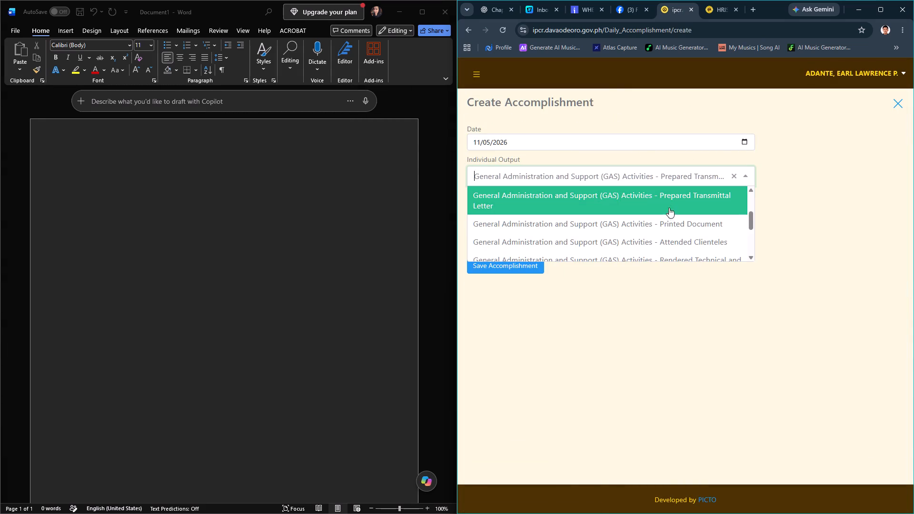
drag(660, 194, 673, 207)
key(ctrl+c)
click(621, 204)
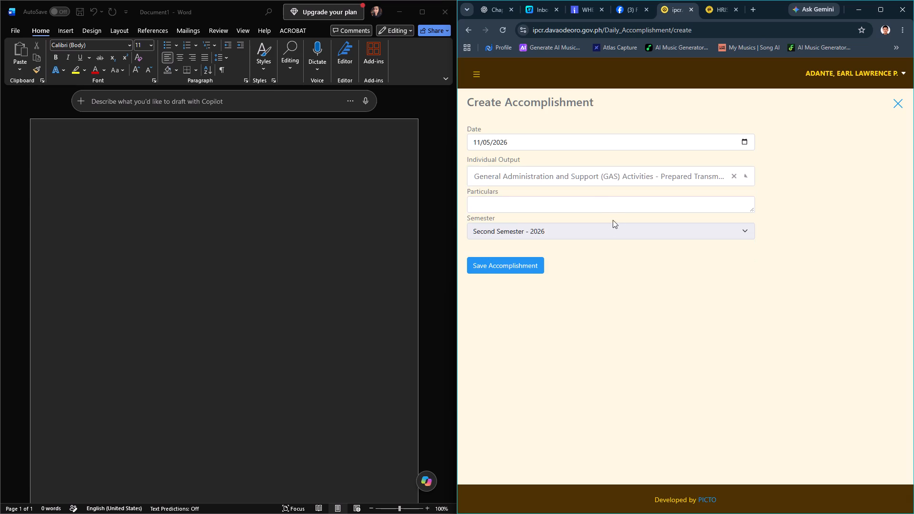
click(594, 210)
key(ctrl+v)
click(505, 270)
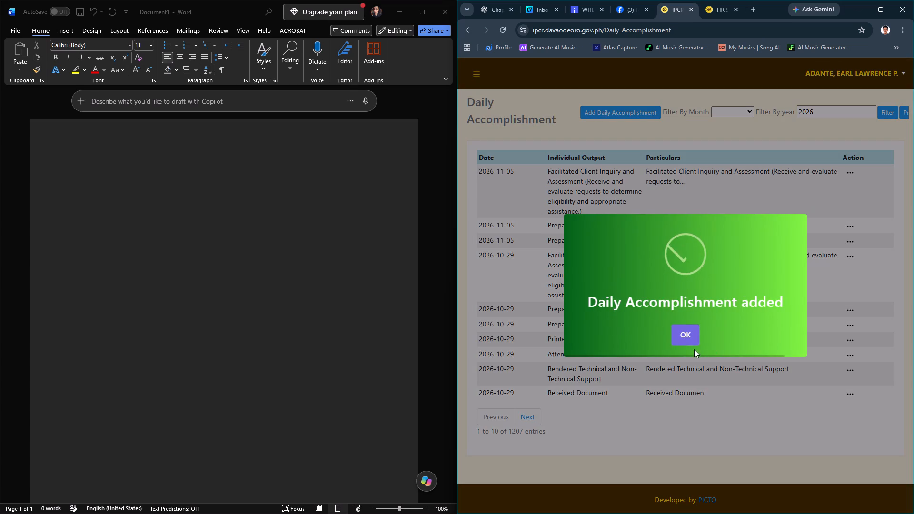
click(691, 339)
Start another daily accomplishment dated 11/05/2026 with the GAS Activities output Printed Document.
click(600, 112)
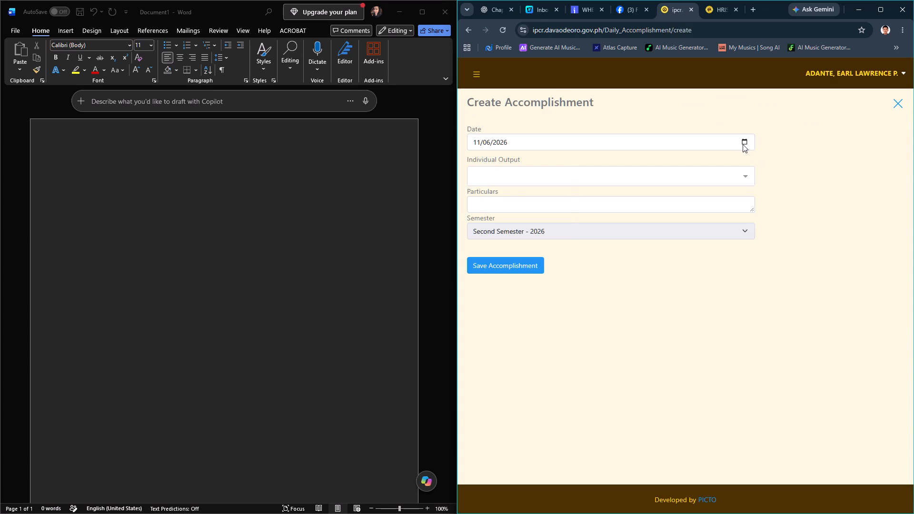
click(741, 143)
click(528, 196)
click(555, 169)
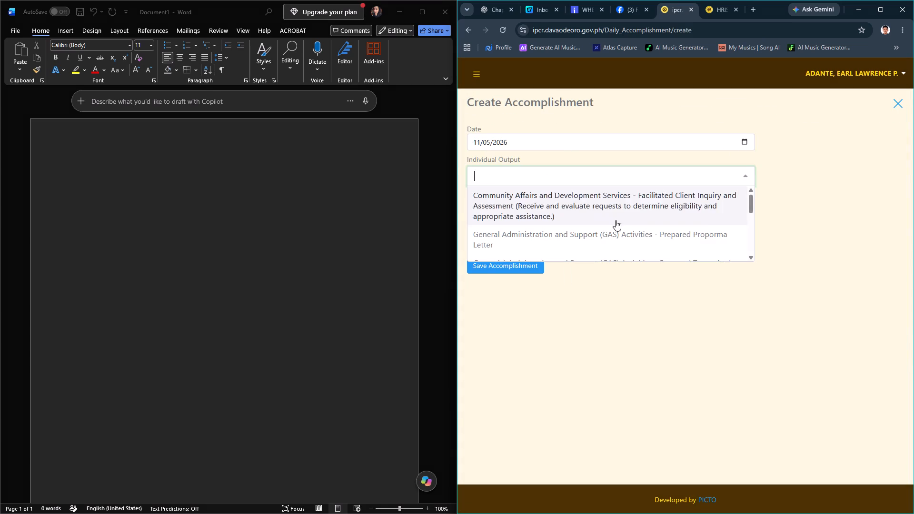
scroll(623, 237, down, 1)
click(620, 217)
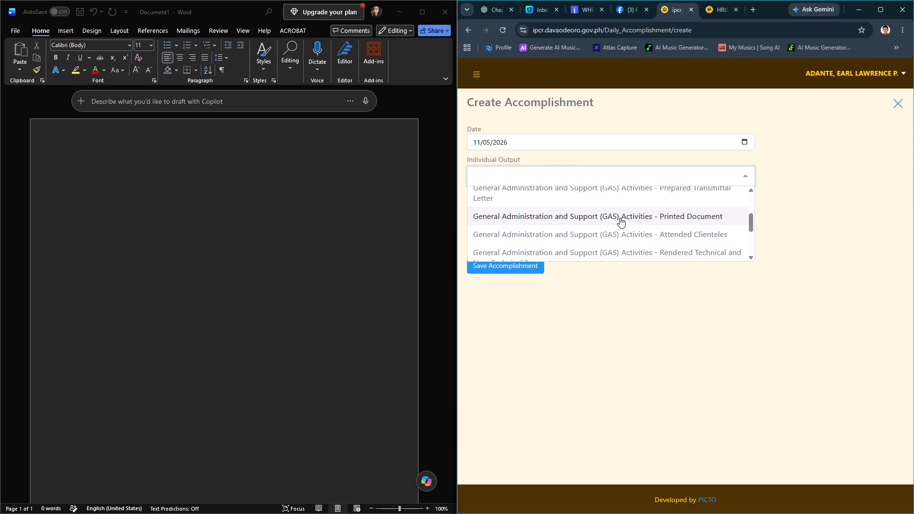
Copy the output's wording "Printed Document" into Particulars and save the accomplishment.
click(600, 176)
drag(659, 197, 717, 198)
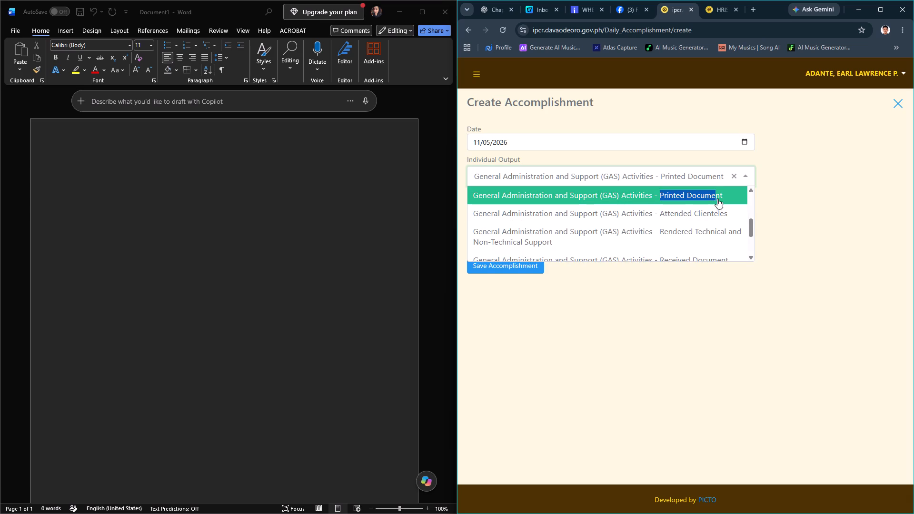
drag(717, 198, 736, 199)
key(ctrl+c)
click(648, 198)
click(646, 200)
key(ctrl+v)
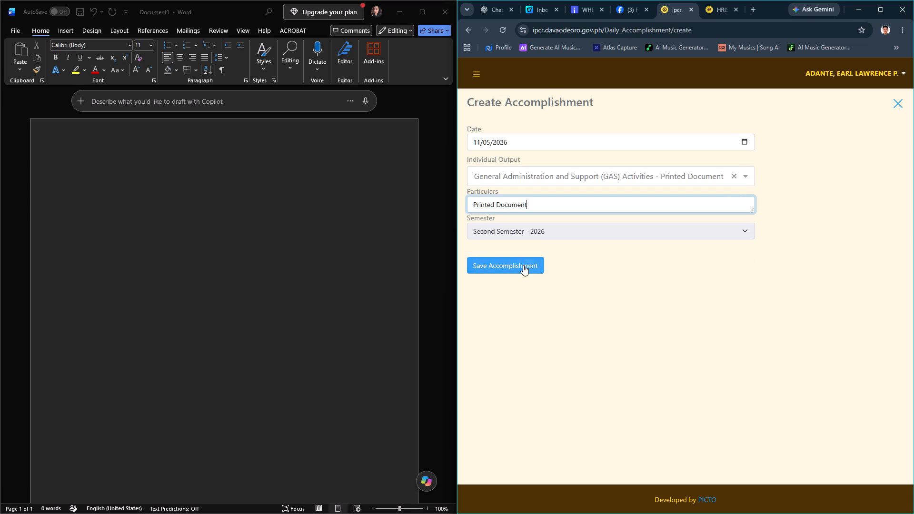
click(518, 264)
click(683, 340)
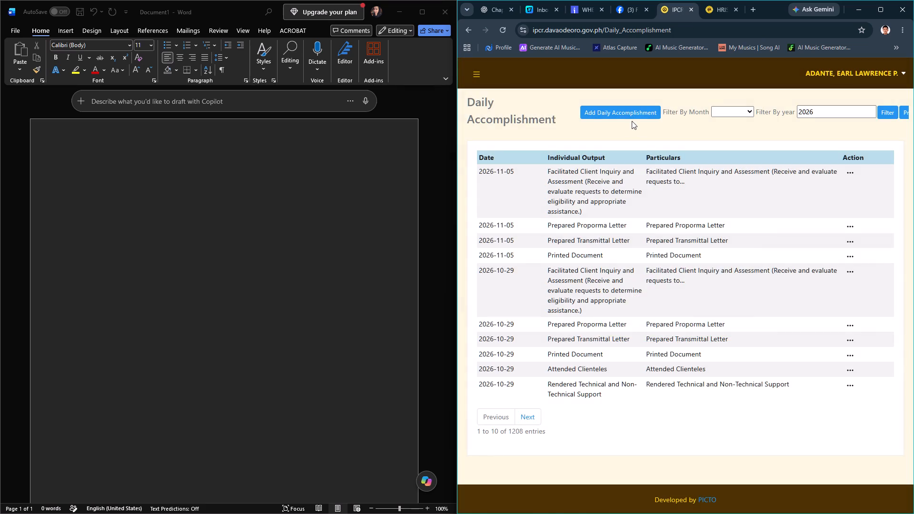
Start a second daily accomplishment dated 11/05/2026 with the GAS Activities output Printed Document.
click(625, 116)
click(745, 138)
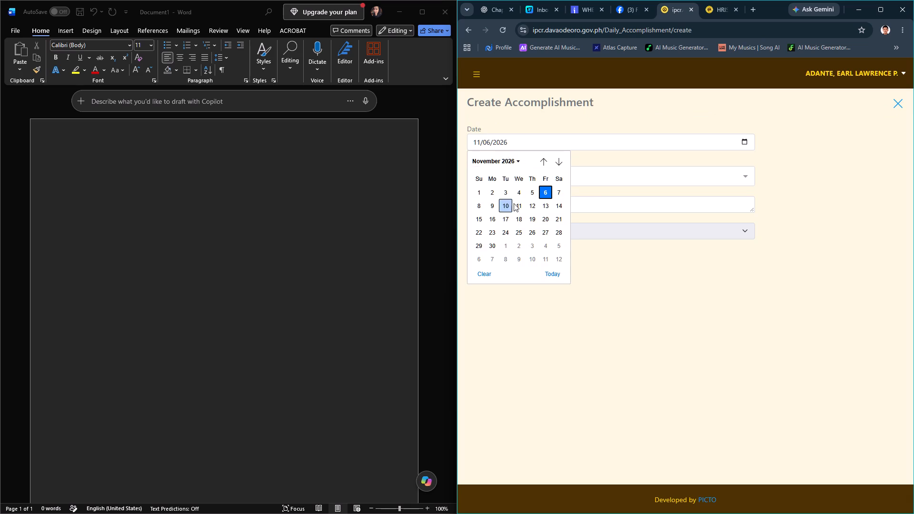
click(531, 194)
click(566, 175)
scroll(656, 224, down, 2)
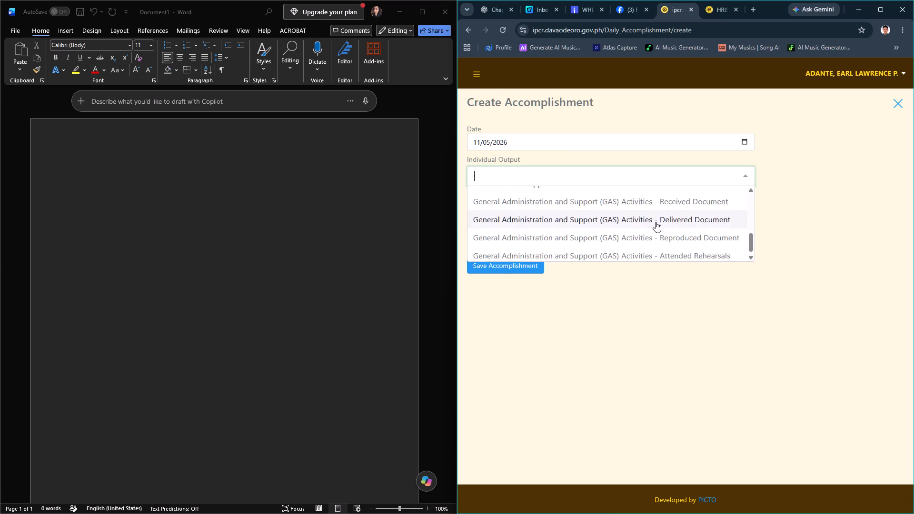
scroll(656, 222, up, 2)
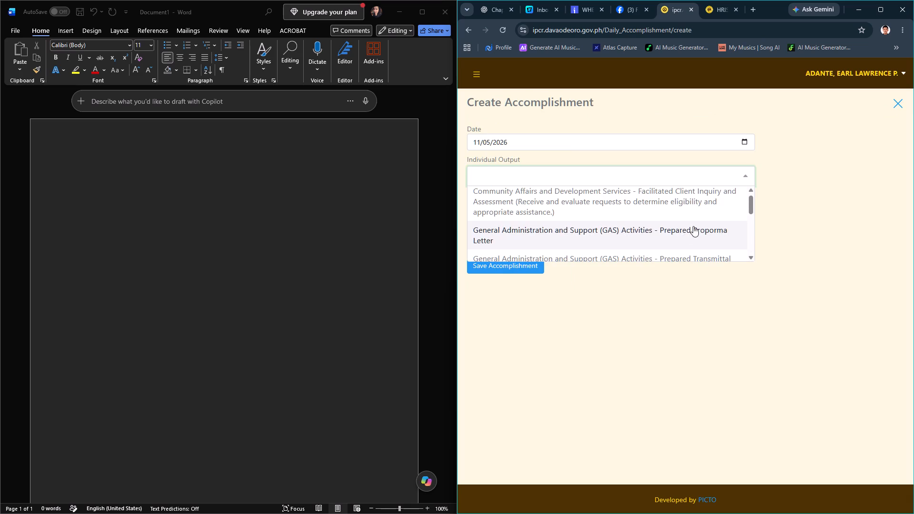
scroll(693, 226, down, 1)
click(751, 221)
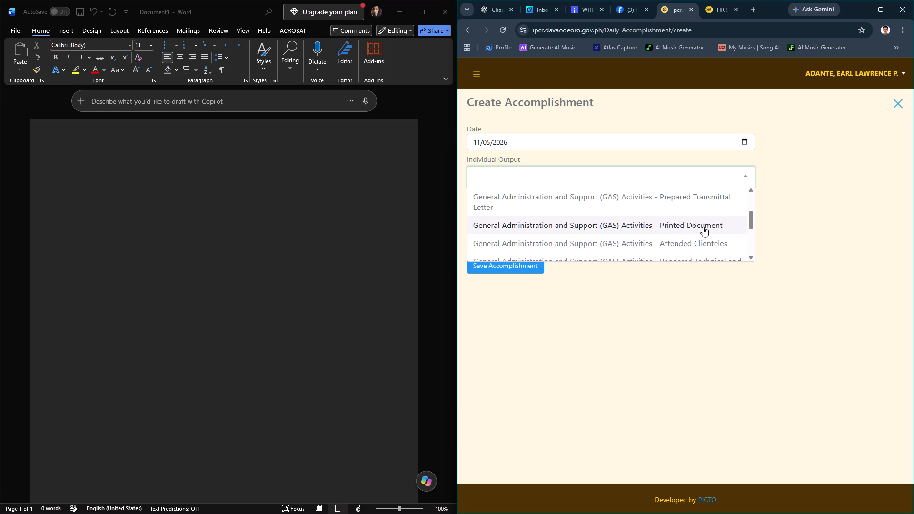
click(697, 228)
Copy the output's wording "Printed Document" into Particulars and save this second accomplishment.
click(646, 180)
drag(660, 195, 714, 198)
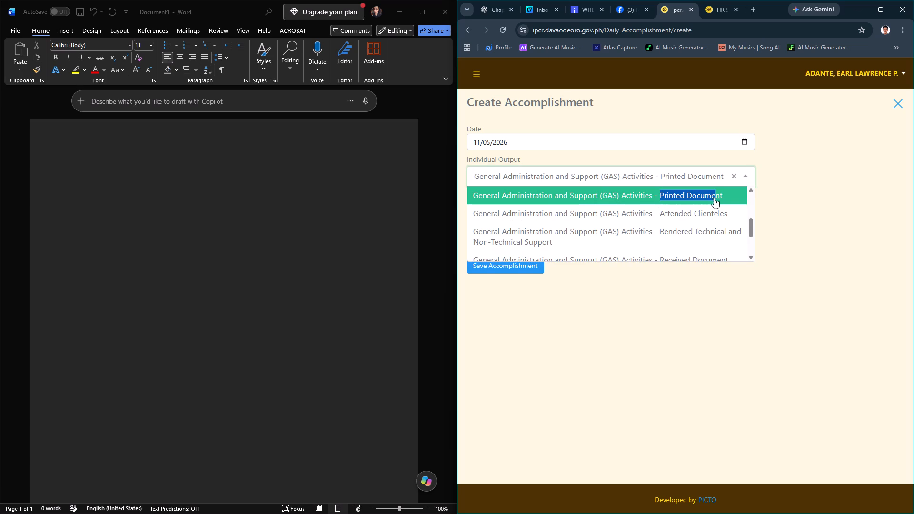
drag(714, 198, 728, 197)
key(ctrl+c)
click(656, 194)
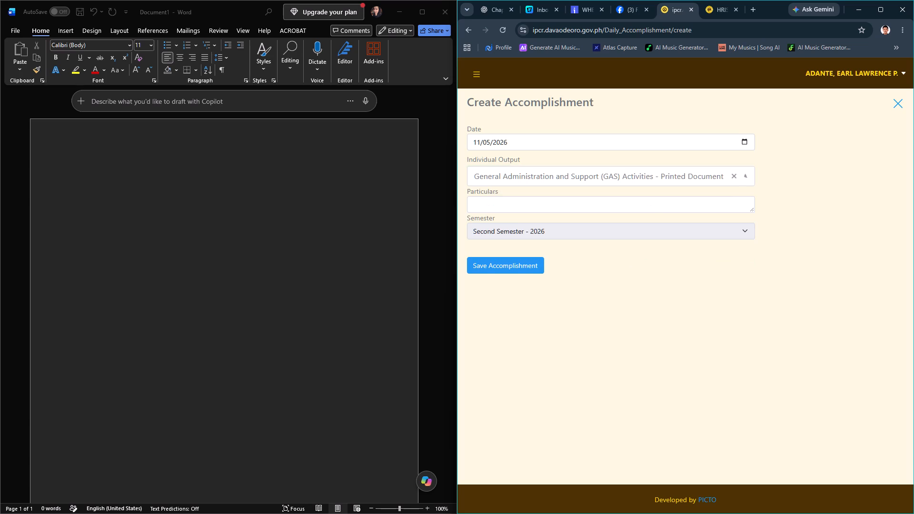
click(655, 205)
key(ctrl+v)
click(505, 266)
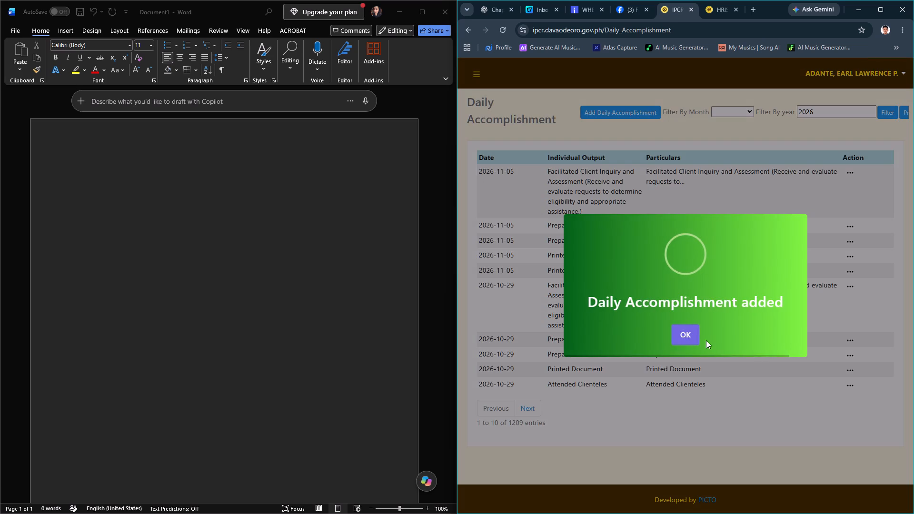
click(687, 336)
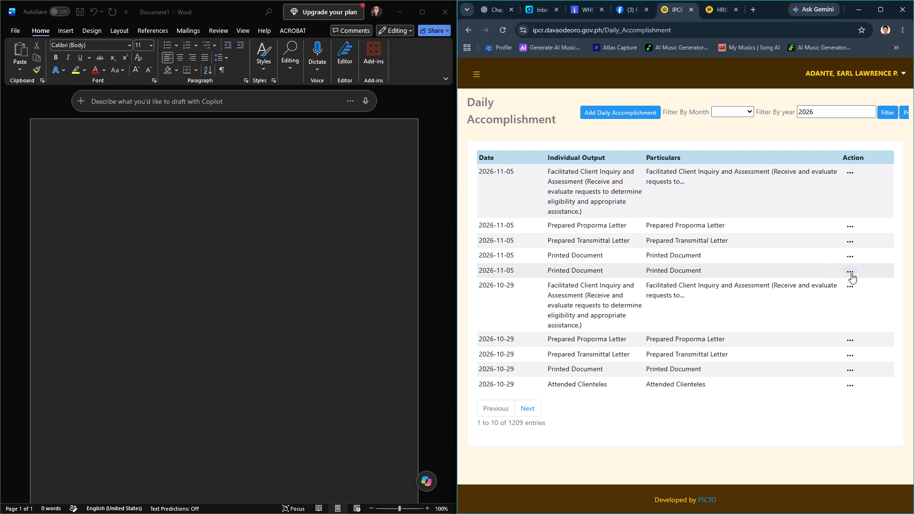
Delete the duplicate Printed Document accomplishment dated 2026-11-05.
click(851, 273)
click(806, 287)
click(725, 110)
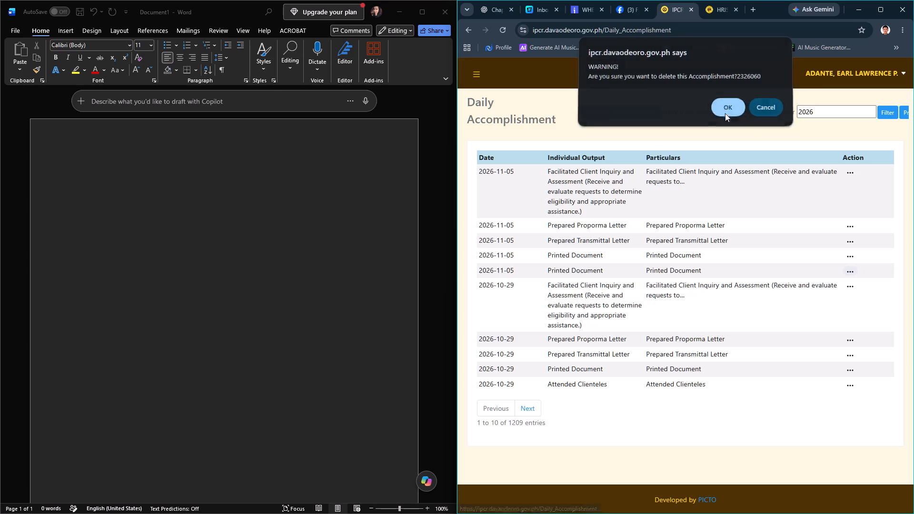
Start another daily accomplishment dated 11/05/2026 with the GAS Activities output Attended Clienteles.
click(610, 114)
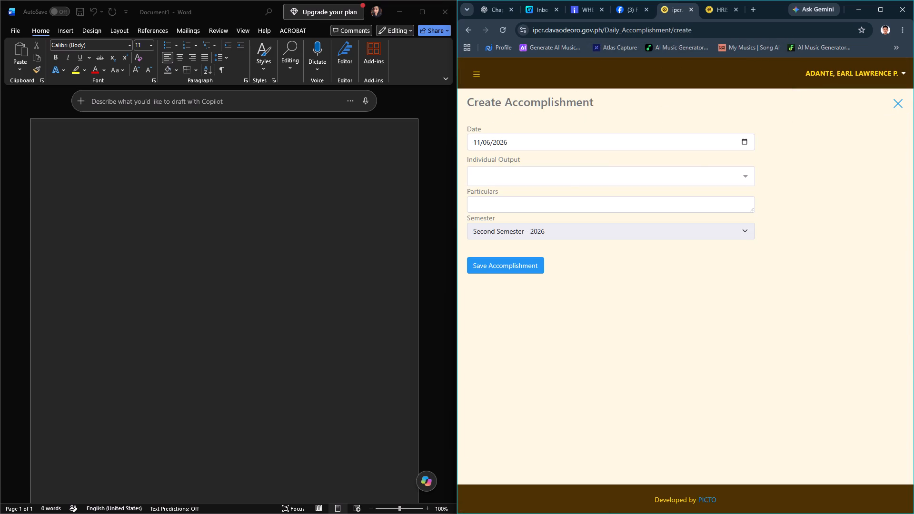
click(746, 142)
click(528, 194)
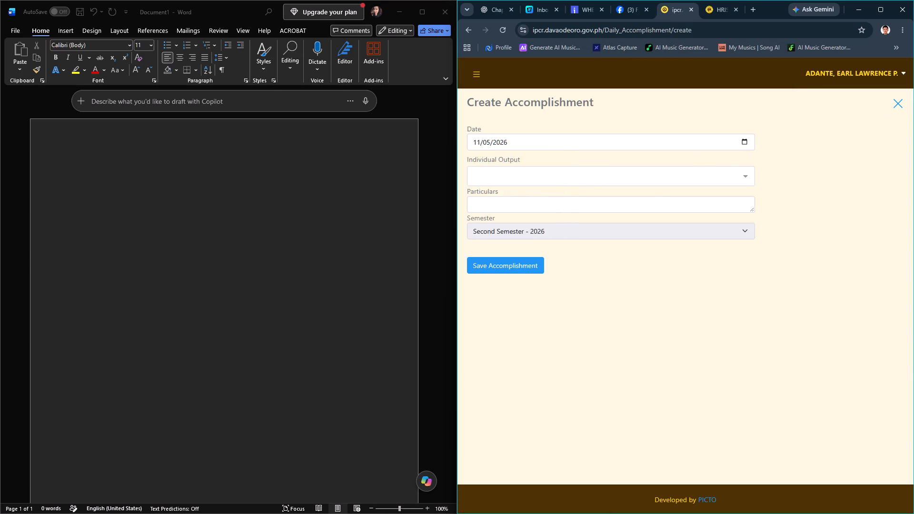
click(584, 175)
scroll(652, 228, down, 1)
click(662, 233)
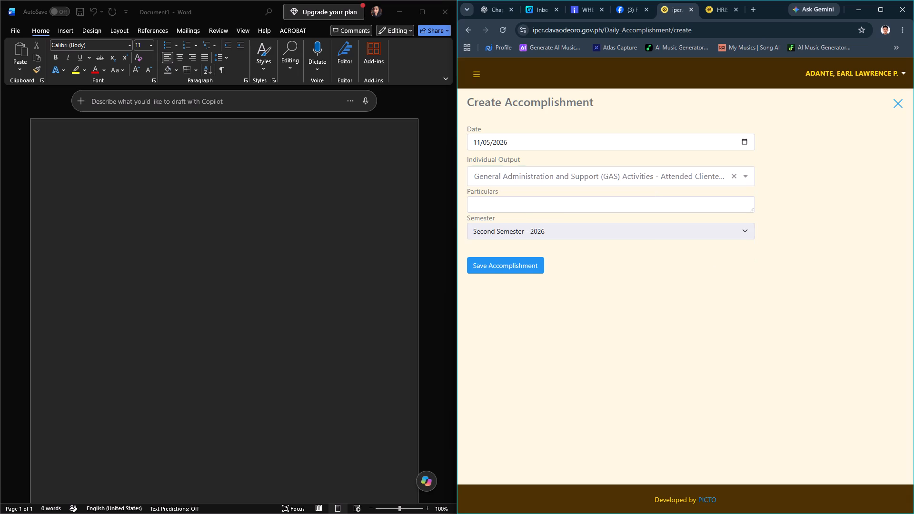
Copy the output's wording "Attended Clienteles" into Particulars and save the accomplishment dated 11/05/2026.
click(643, 177)
drag(660, 197, 732, 226)
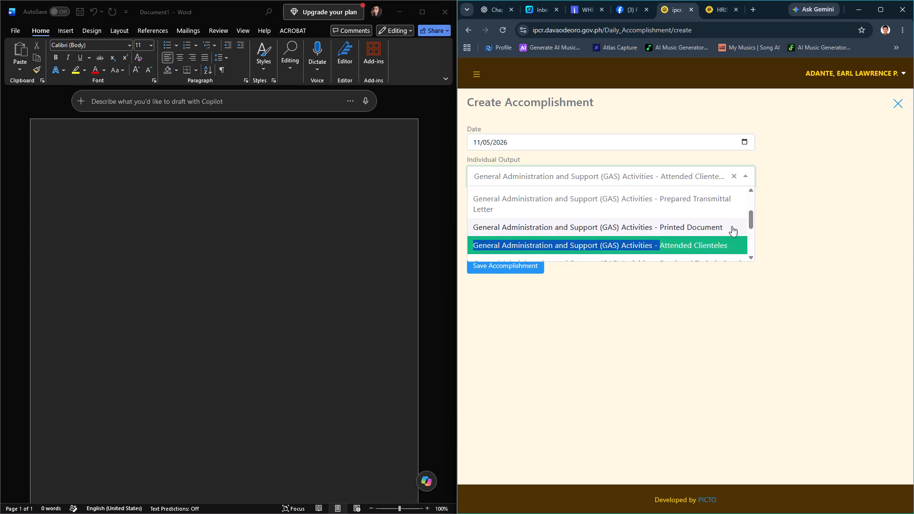
drag(732, 226, 734, 238)
key(ctrl+c)
click(667, 246)
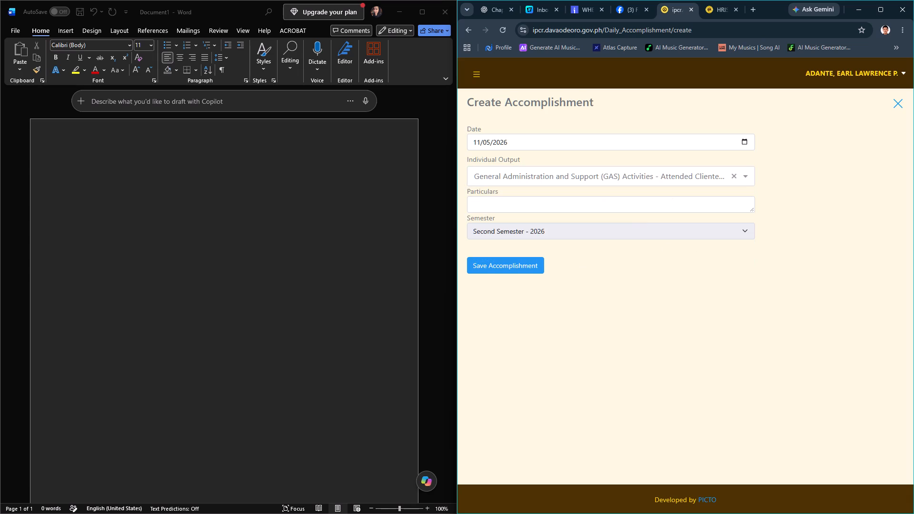
click(624, 206)
key(ctrl+v)
click(517, 262)
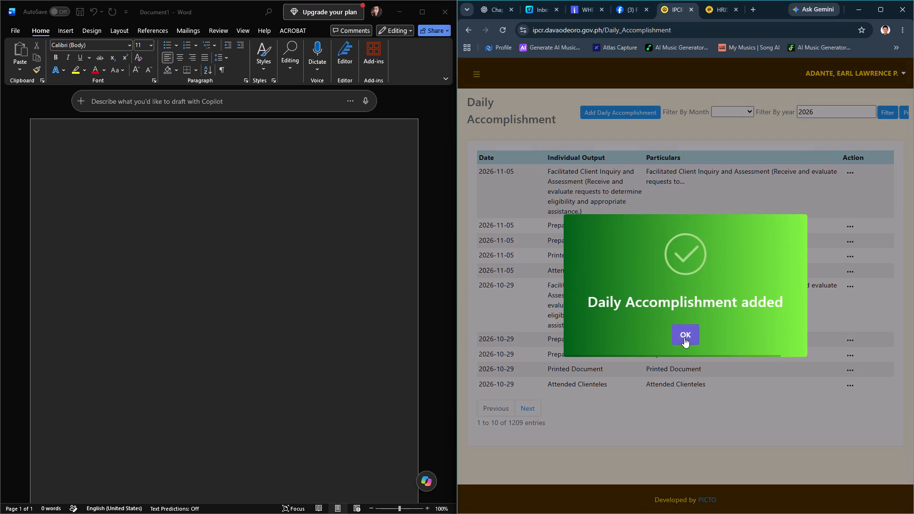
click(684, 336)
Start another daily accomplishment dated 11/06/2026 with the GAS Activities output Rendered Technical and Non-Technical Support.
click(603, 117)
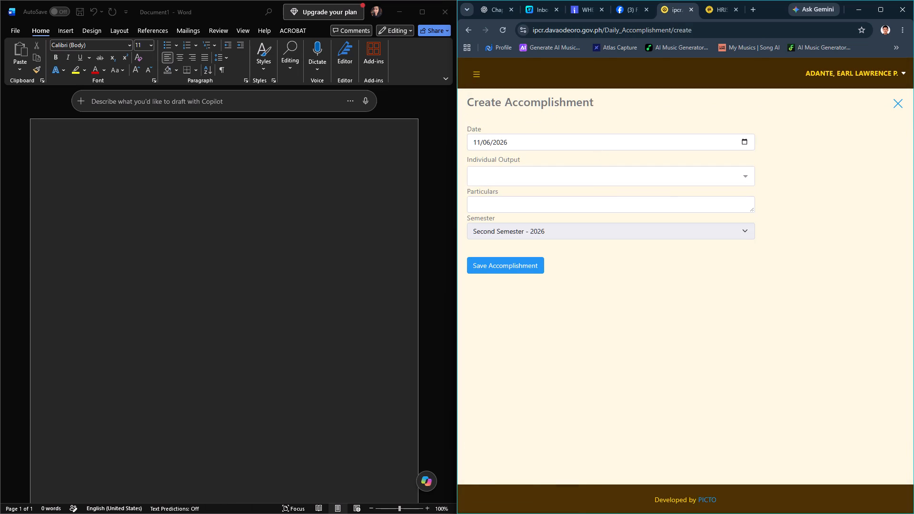
click(595, 181)
scroll(675, 220, down, 2)
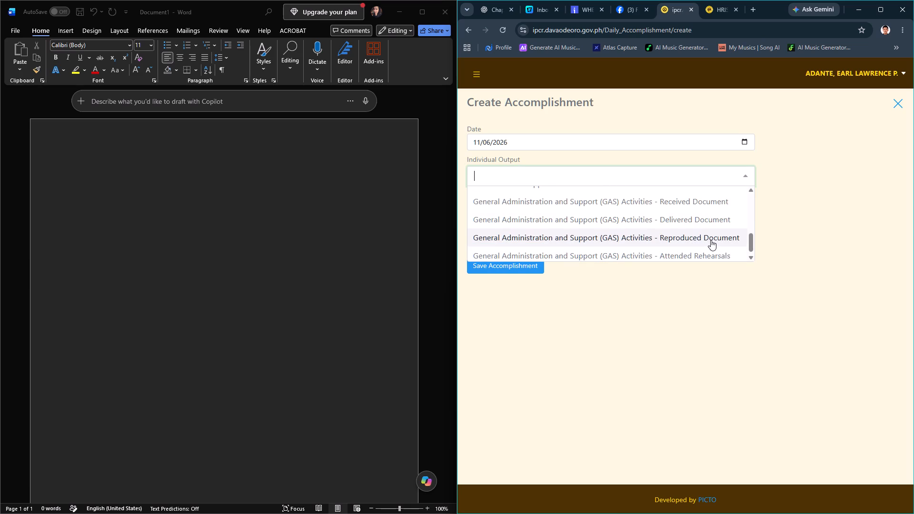
scroll(688, 216, up, 1)
click(701, 247)
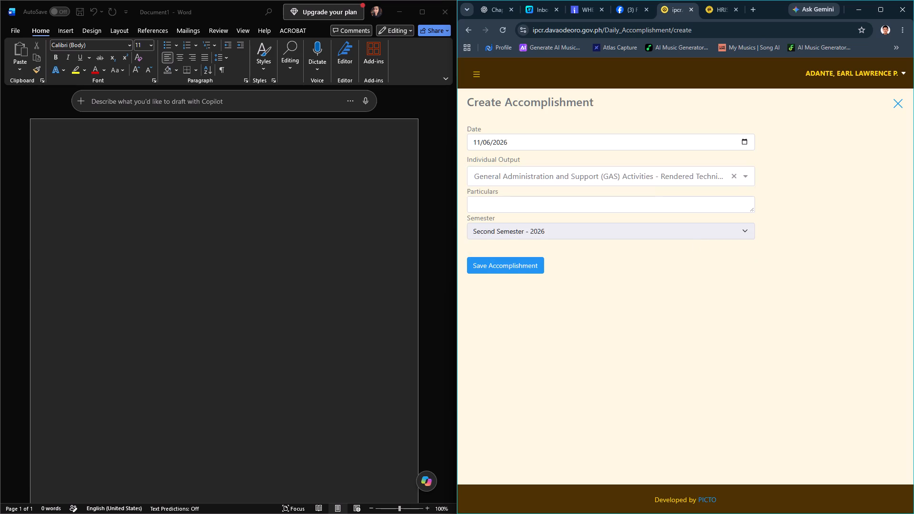
Copy the output's wording "Rendered Technical and Non-Technical Support" into Particulars and save the accomplishment.
click(654, 177)
drag(659, 196, 672, 207)
key(ctrl+c)
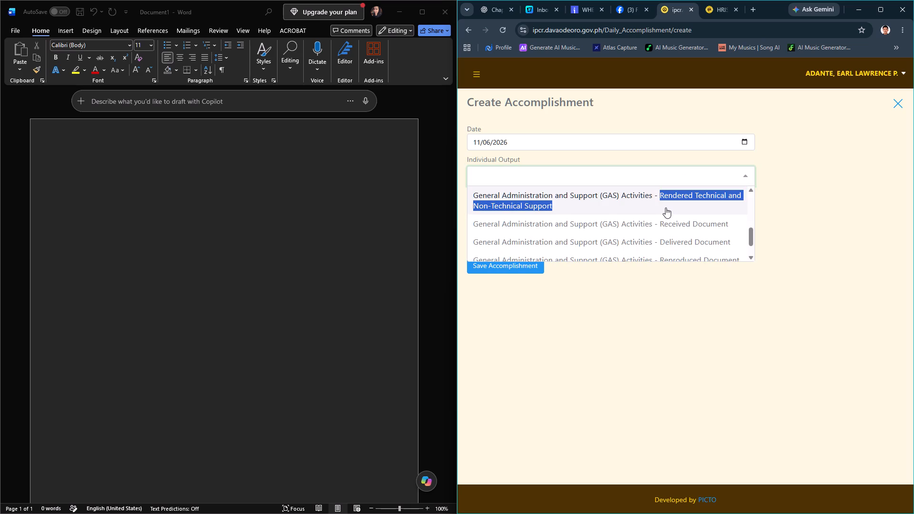
key(ctrl+c)
key(ctrl+c)
click(646, 200)
click(638, 199)
key(ctrl+v)
click(520, 261)
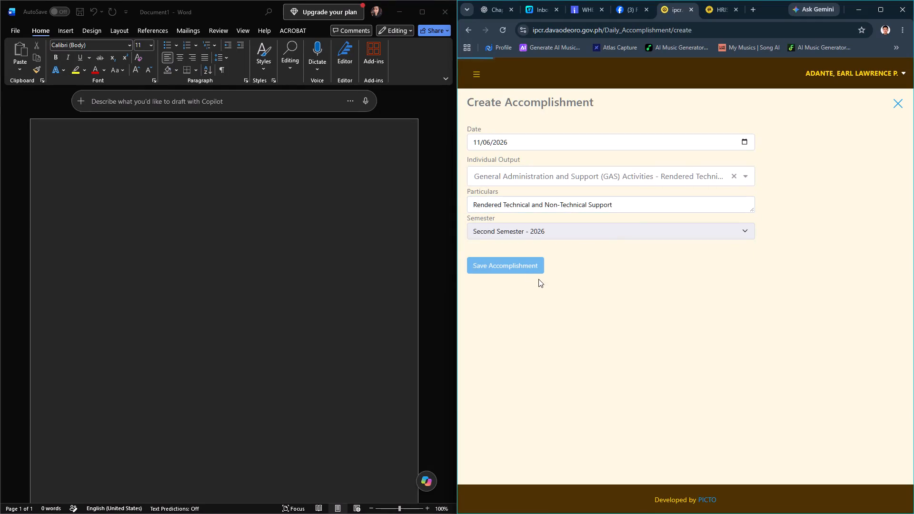
click(673, 336)
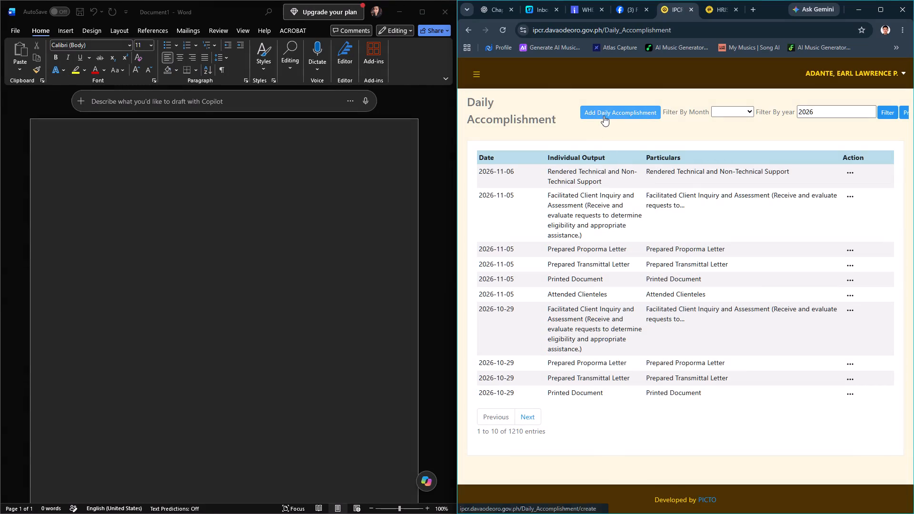
Start another daily accomplishment dated 11/05/2026 with the GAS Activities output Received Document.
click(604, 116)
click(745, 141)
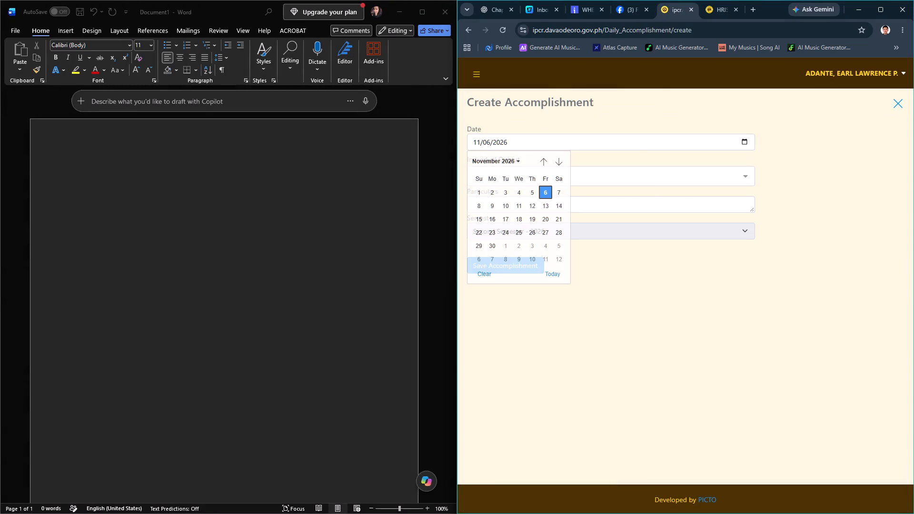
click(532, 192)
click(625, 167)
scroll(671, 213, down, 1)
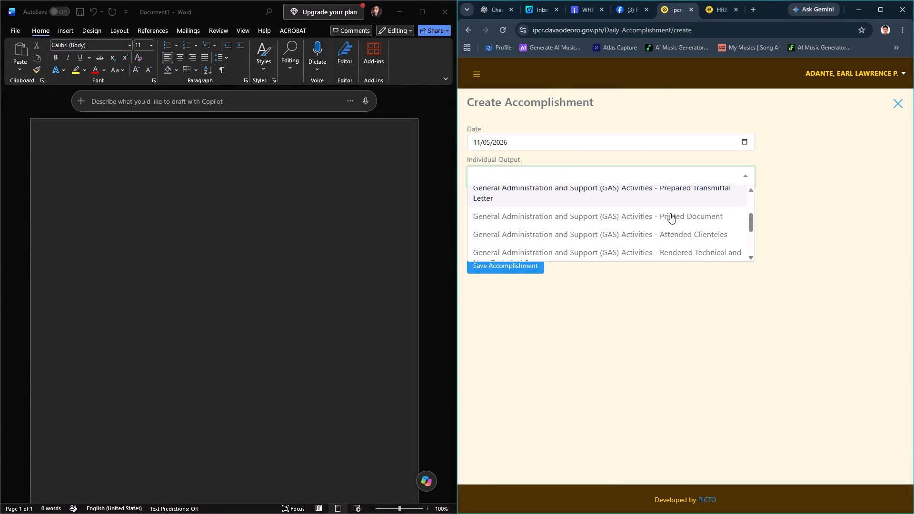
scroll(670, 213, down, 1)
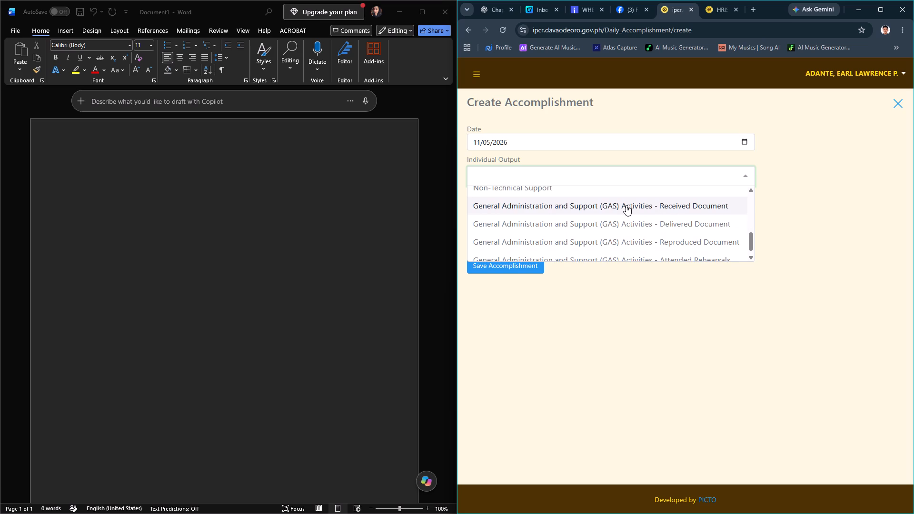
click(626, 205)
Copy the output's wording "Received Document" into Particulars and save the accomplishment.
click(658, 175)
drag(660, 200, 731, 202)
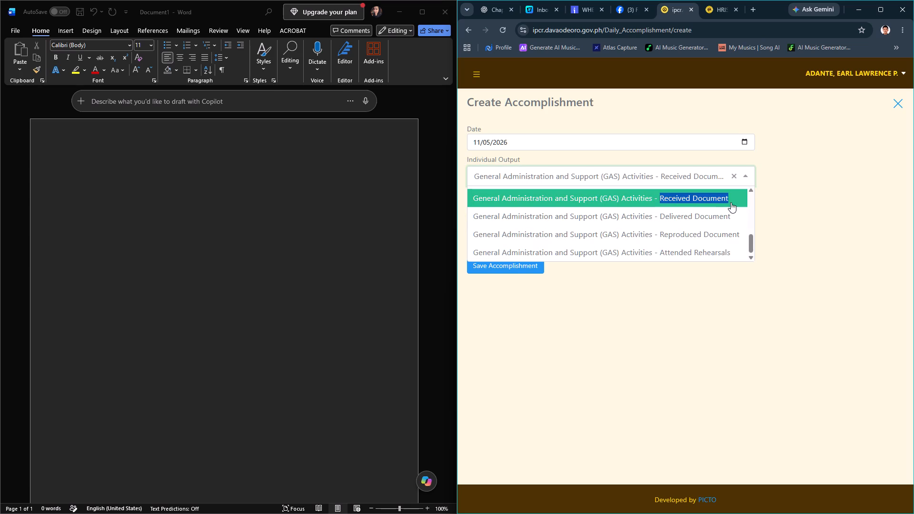
drag(731, 202, 733, 202)
key(ctrl+c)
double_click(659, 204)
key(ctrl+v)
click(535, 260)
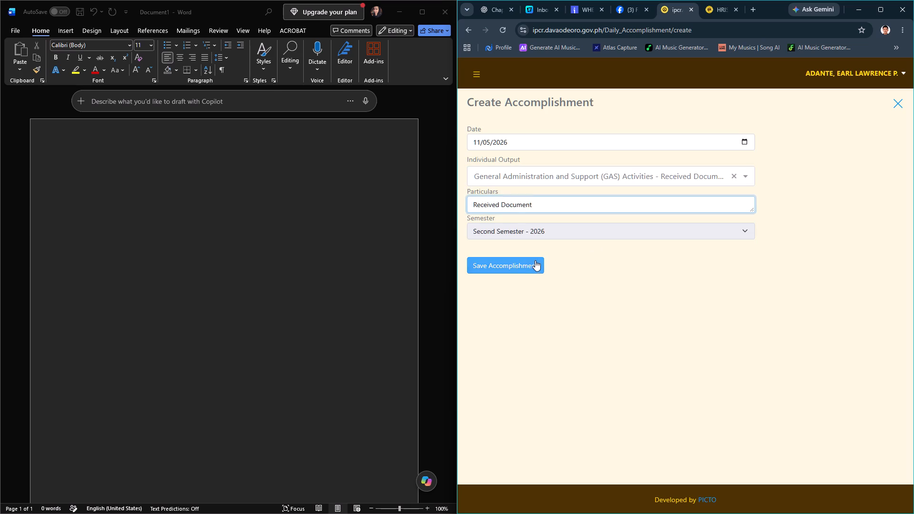
click(685, 336)
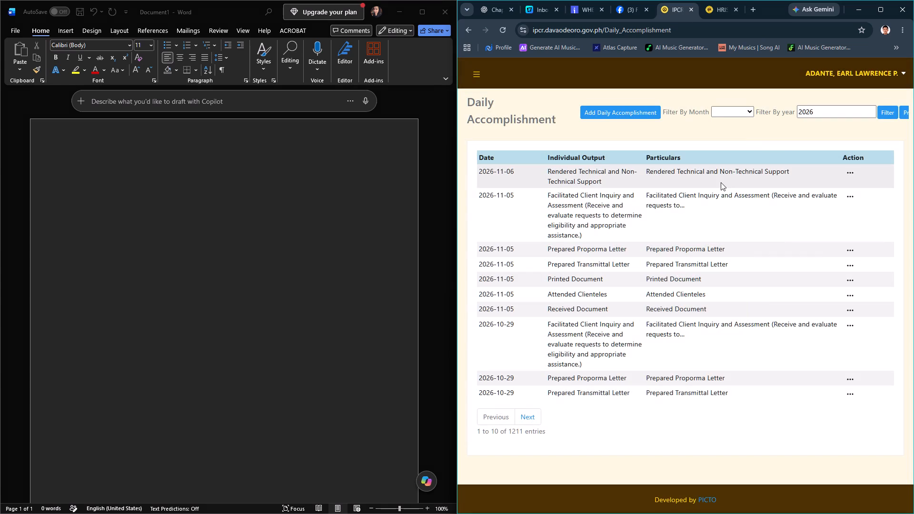
Start another daily accomplishment dated 11/05/2026 with the GAS Activities output Delivered Document.
click(620, 113)
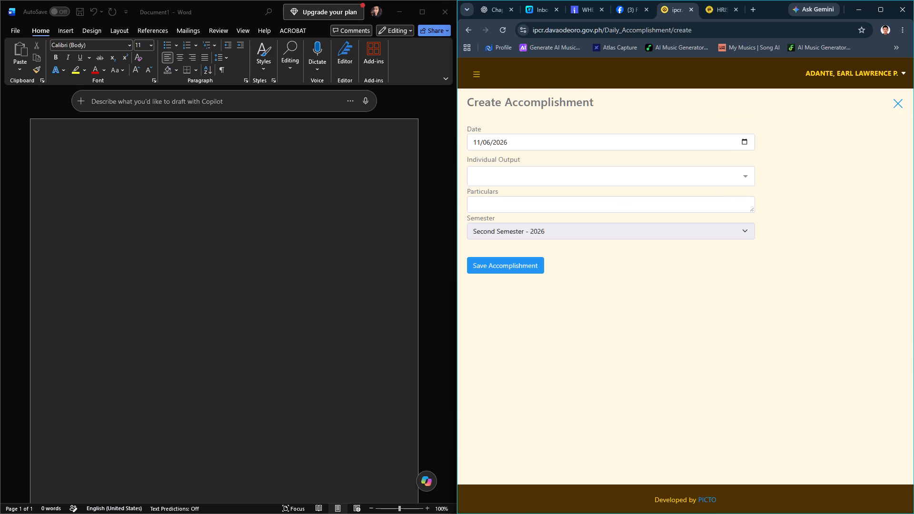
click(747, 140)
click(533, 192)
click(602, 173)
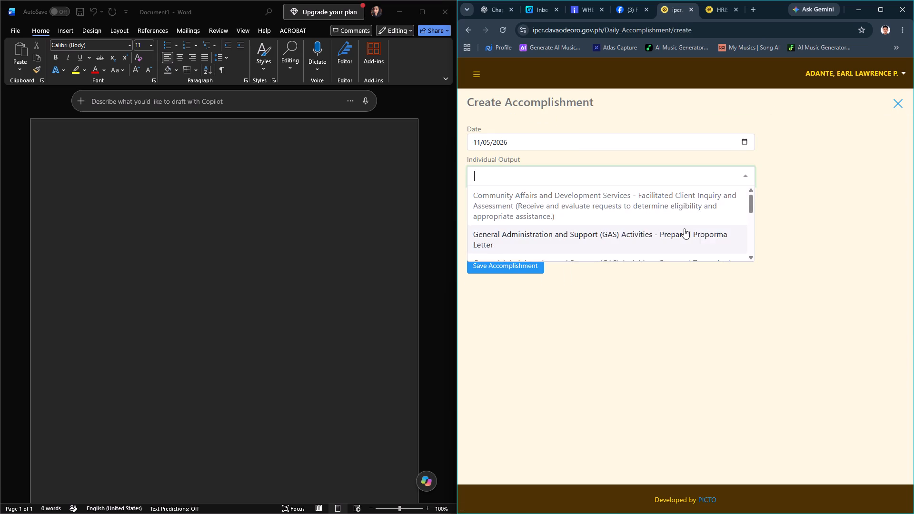
scroll(684, 228, down, 2)
click(669, 223)
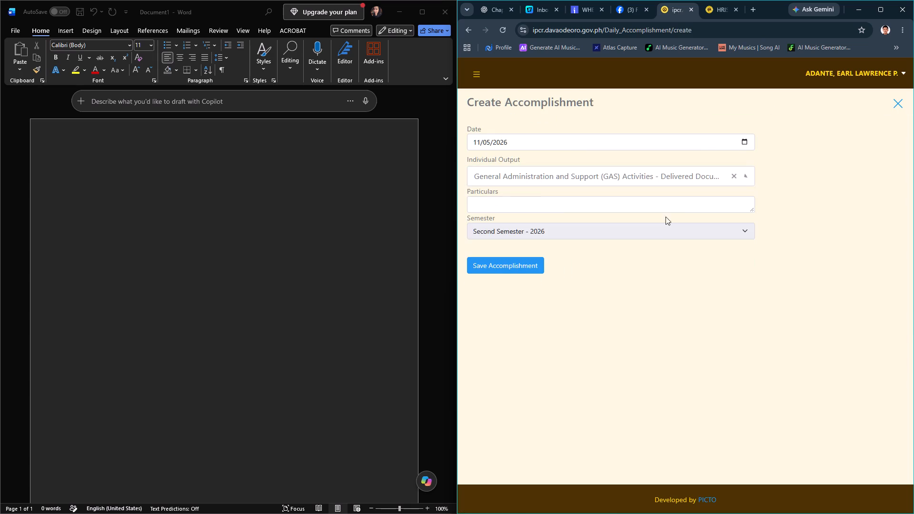
Copy the output's wording "Delivered Document" into Particulars and save the accomplishment.
click(640, 175)
drag(660, 217, 745, 217)
key(ctrl+c)
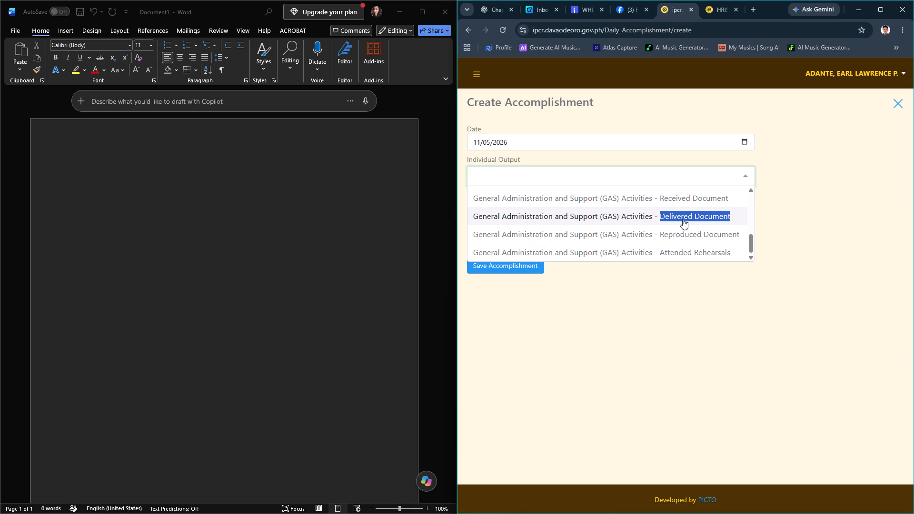
click(665, 216)
click(658, 210)
key(ctrl+v)
click(525, 262)
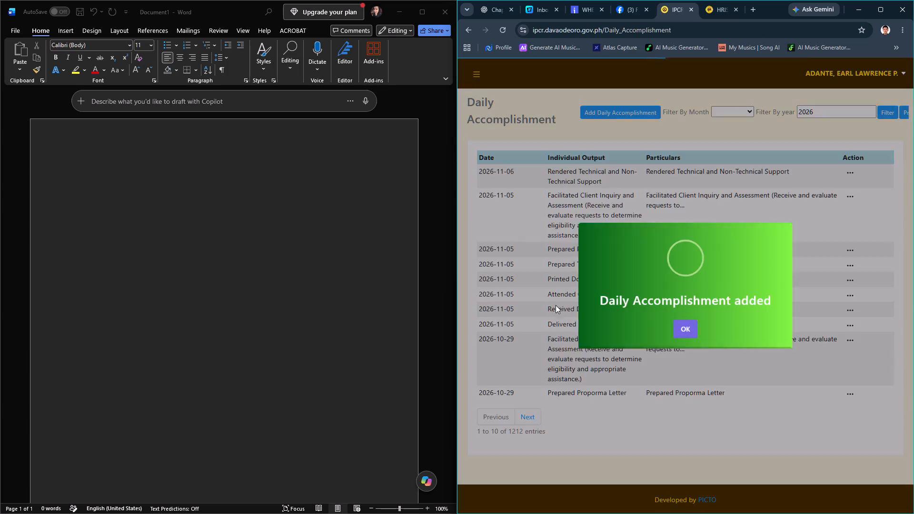
click(679, 328)
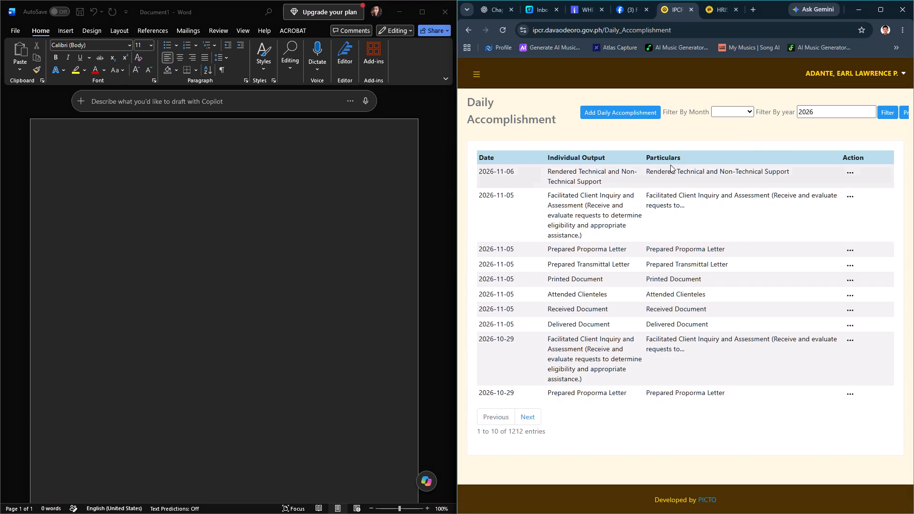
Start another daily accomplishment dated 11/05/2026 with the GAS Activities output Reproduced Document.
click(619, 109)
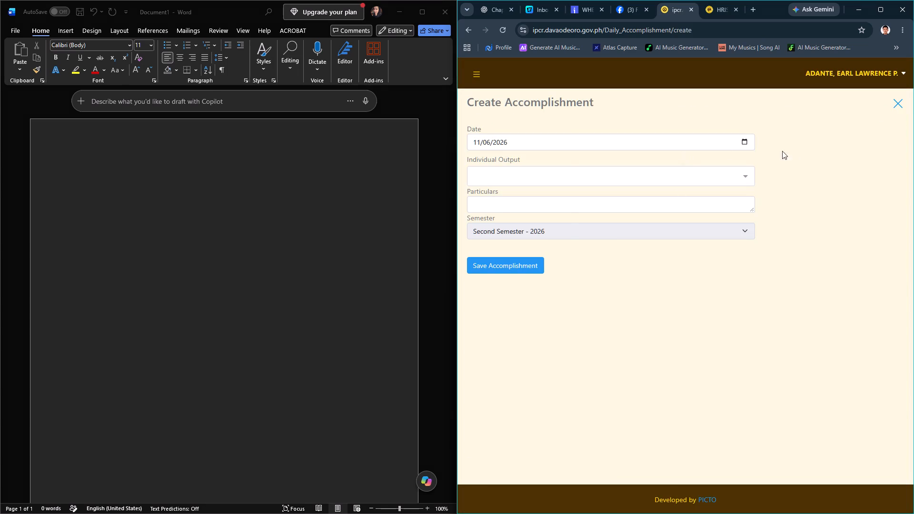
click(745, 142)
click(537, 194)
click(597, 179)
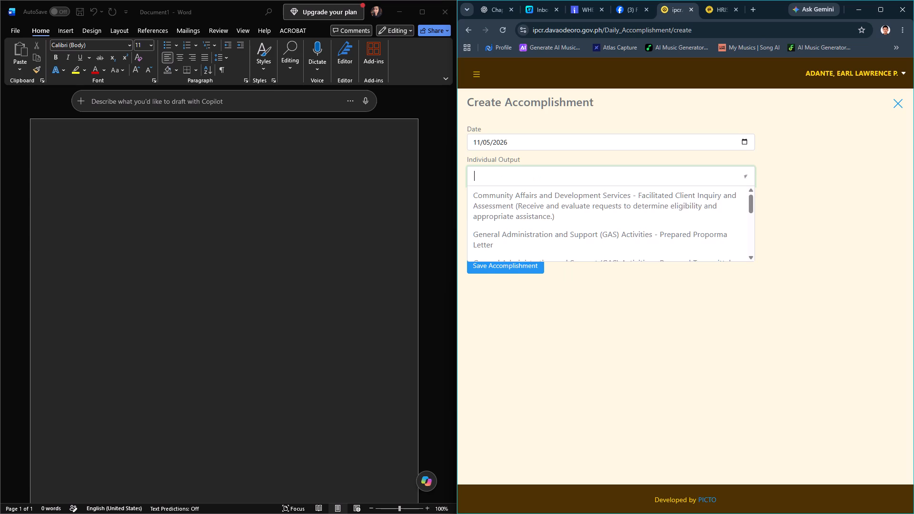
scroll(690, 220, down, 3)
click(681, 238)
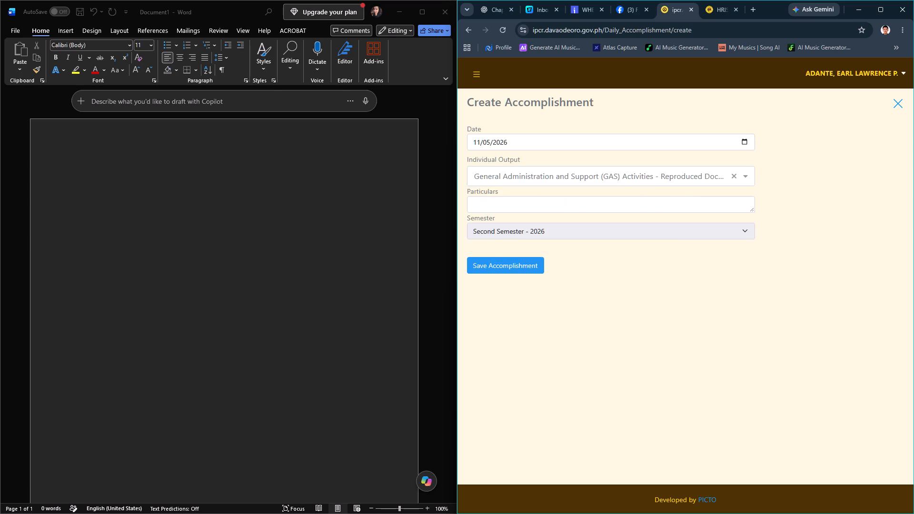
Copy the output's wording "Reproduced Document" into Particulars and save the accomplishment.
click(638, 180)
drag(660, 237, 747, 237)
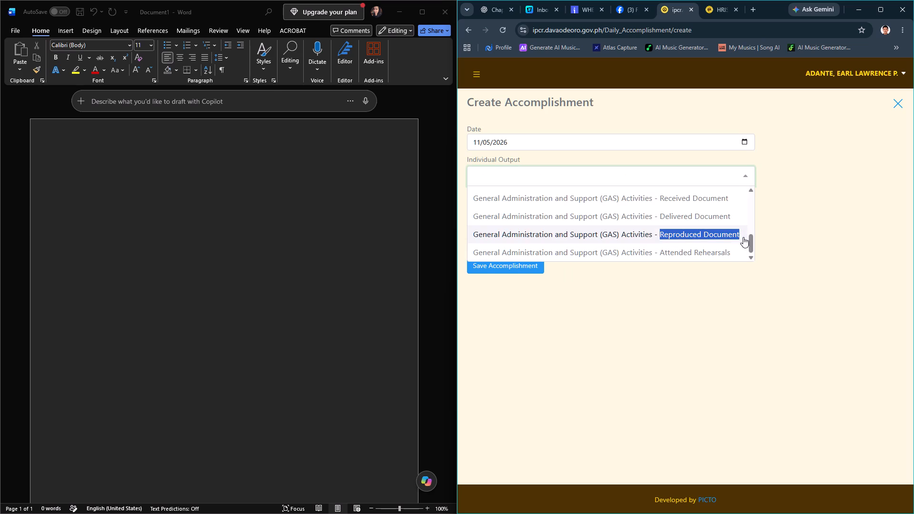
key(ctrl+c)
click(688, 234)
click(632, 207)
key(ctrl+v)
click(516, 264)
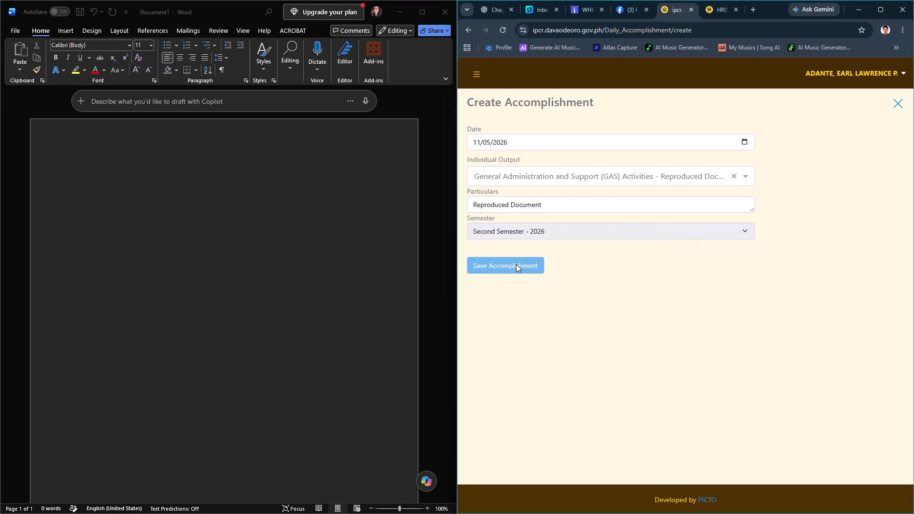
click(685, 333)
Start another daily accomplishment dated 11/05/2026 with the GAS Activities output Attended Rehearsals.
click(615, 109)
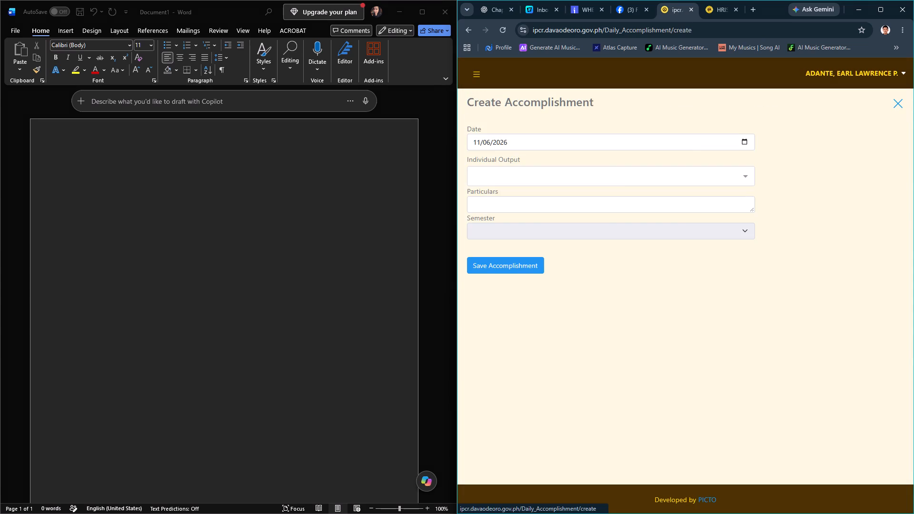
click(742, 141)
click(532, 193)
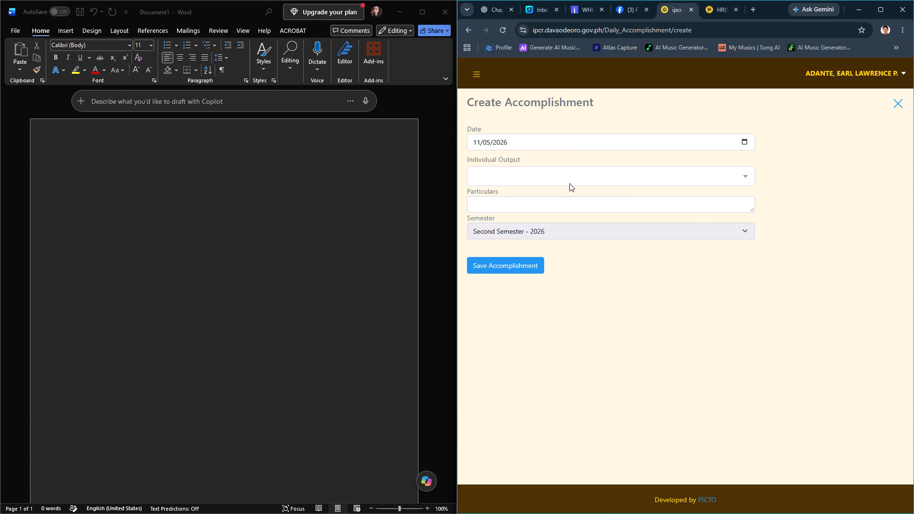
click(578, 180)
scroll(739, 259, down, 11)
click(705, 247)
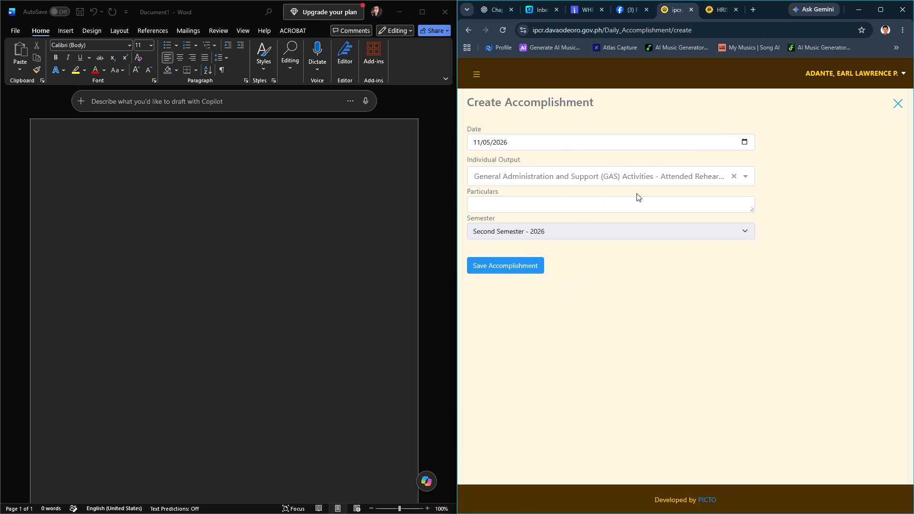
Copy the output's wording "Attended Rehearsals" into Particulars and save the accomplishment.
click(637, 178)
drag(660, 253, 734, 256)
key(ctrl+c)
click(686, 250)
click(645, 209)
key(ctrl+v)
click(509, 268)
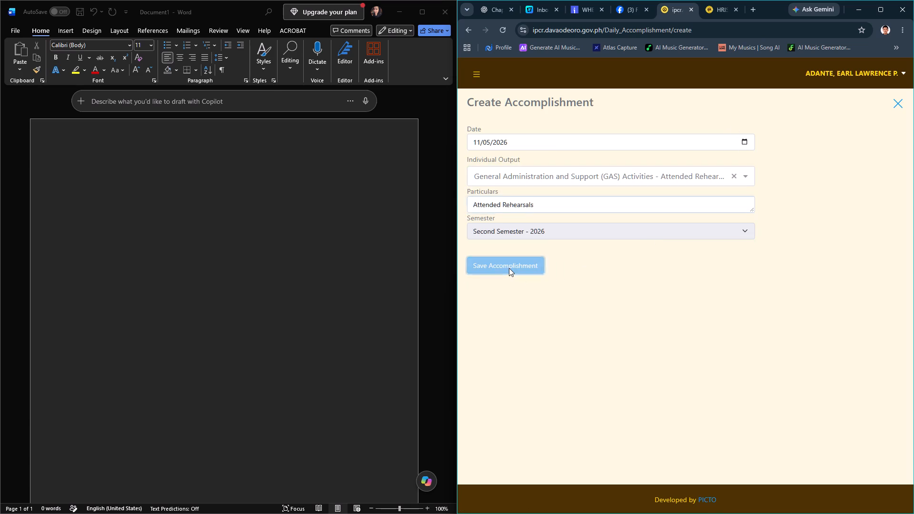
click(677, 336)
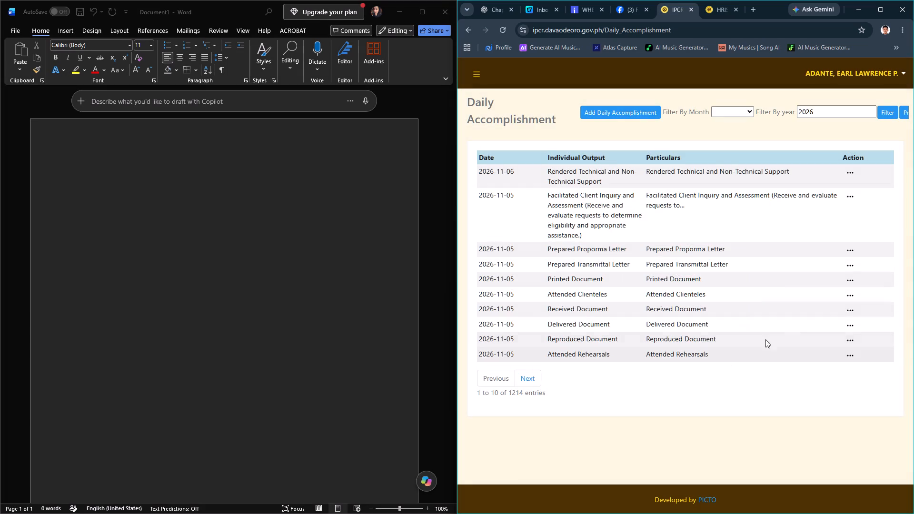
Save a daily accomplishment dated 11/06/2026 for the output Facilitated Client Inquiry and Assessment, copying that output's full wording into Particulars.
click(634, 116)
click(724, 176)
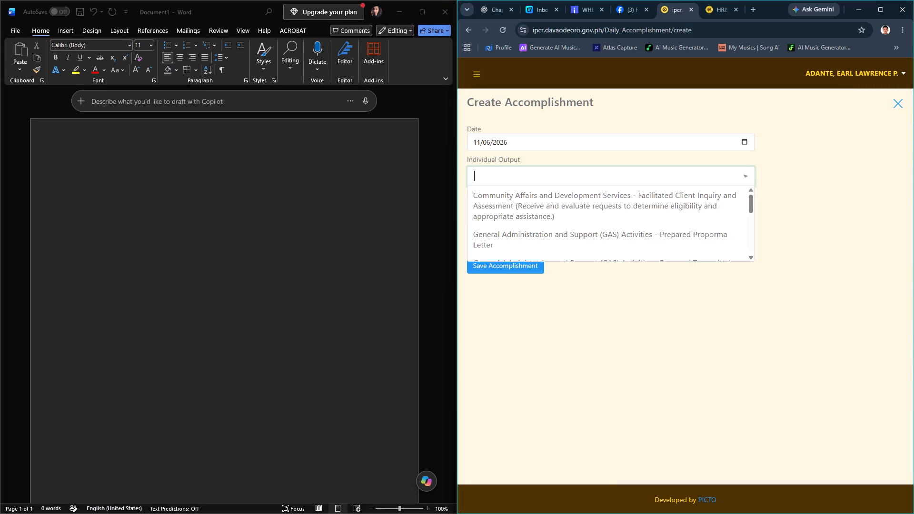
click(614, 204)
click(631, 177)
drag(637, 195, 656, 215)
key(ctrl+c)
click(629, 207)
click(621, 206)
key(ctrl+v)
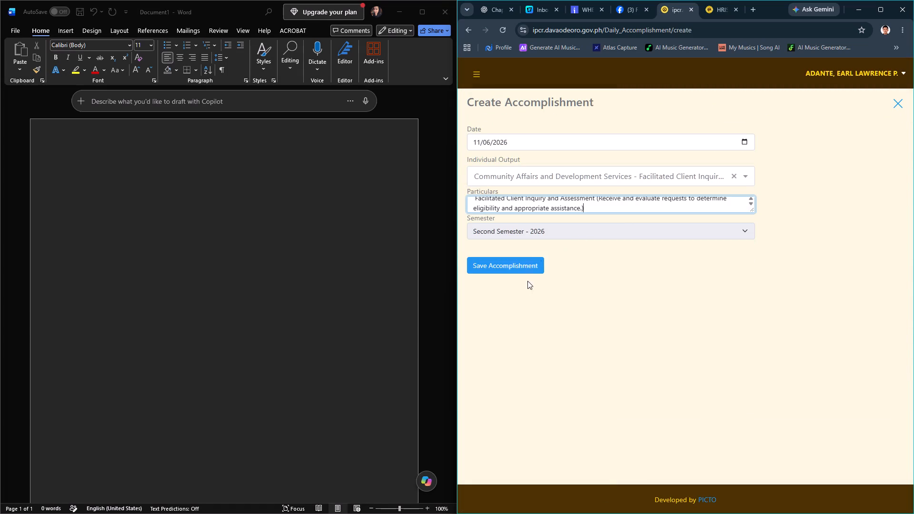
click(516, 269)
click(677, 338)
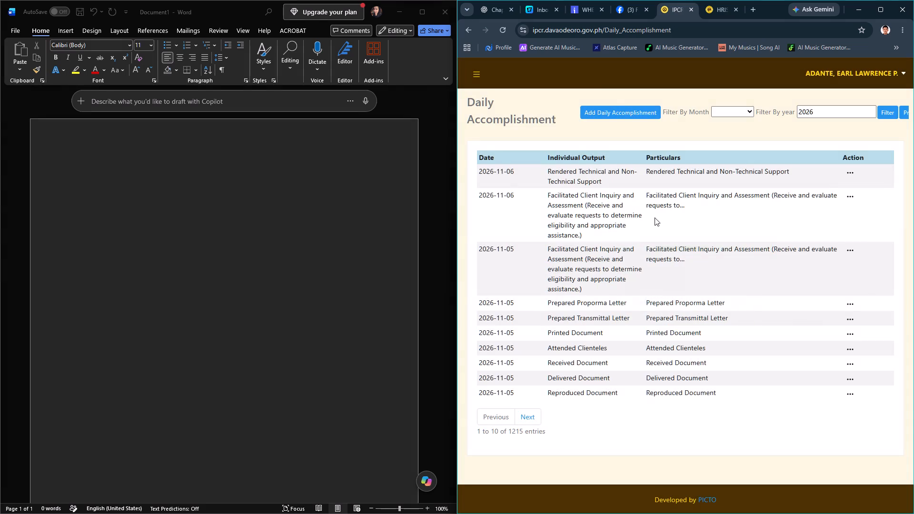
Save a daily accomplishment dated 11/06/2026 for the GAS Activities output Prepared Proporma Letter, copying "Prepared Proporma Letter" into Particulars.
click(610, 114)
click(619, 177)
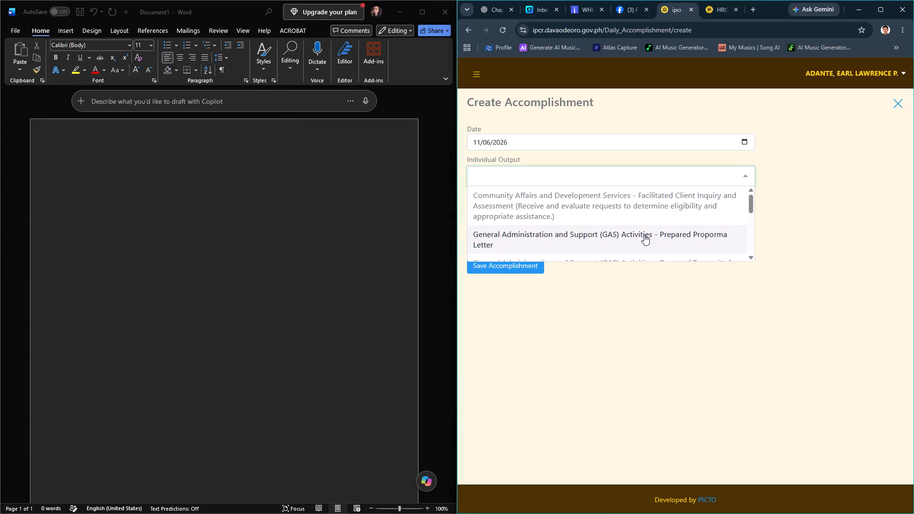
click(644, 235)
click(616, 176)
drag(660, 197, 670, 207)
key(ctrl+c)
click(631, 197)
click(621, 201)
key(ctrl+v)
click(505, 264)
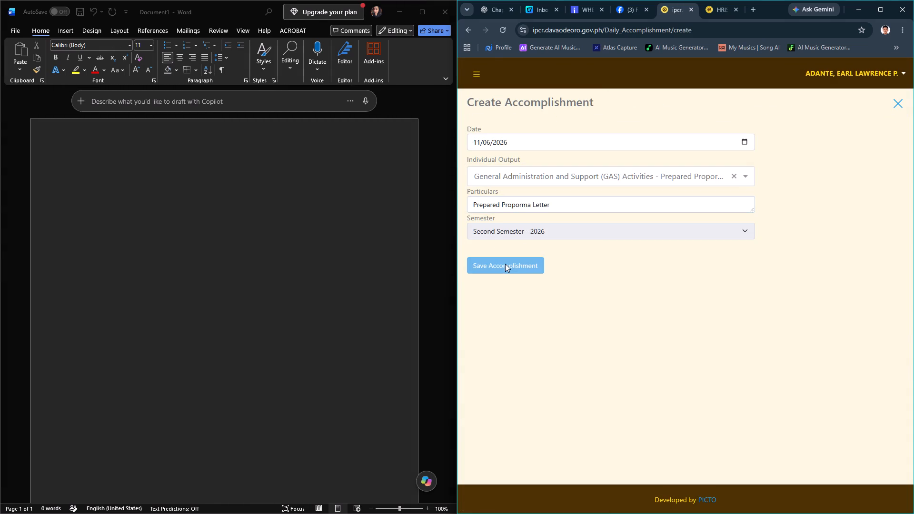
click(689, 338)
Save a daily accomplishment dated 11/06/2026 for the GAS Activities output Prepared Transmittal Letter, copying "Prepared Transmittal Letter" into Particulars.
click(626, 120)
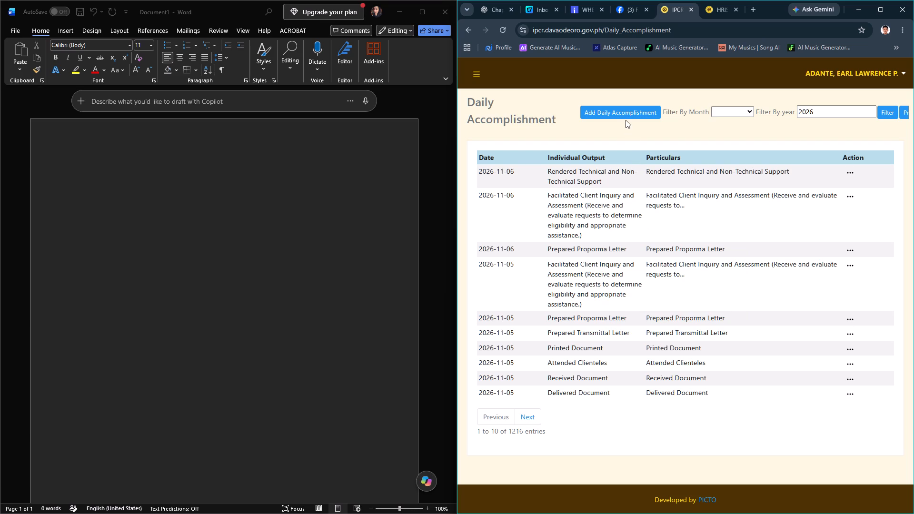
click(623, 119)
click(661, 169)
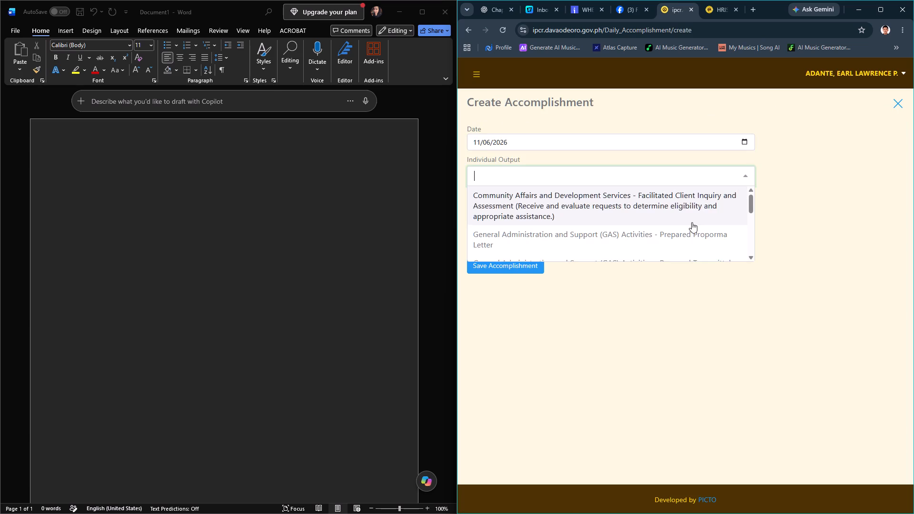
scroll(692, 222, down, 1)
click(669, 195)
click(643, 179)
drag(659, 195, 662, 198)
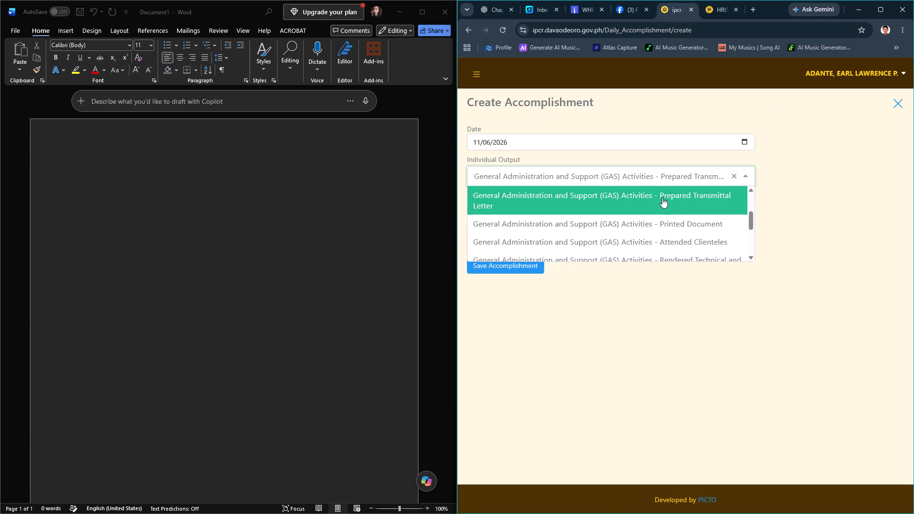
drag(662, 198, 669, 206)
key(ctrl+c)
click(654, 200)
click(651, 200)
key(ctrl+v)
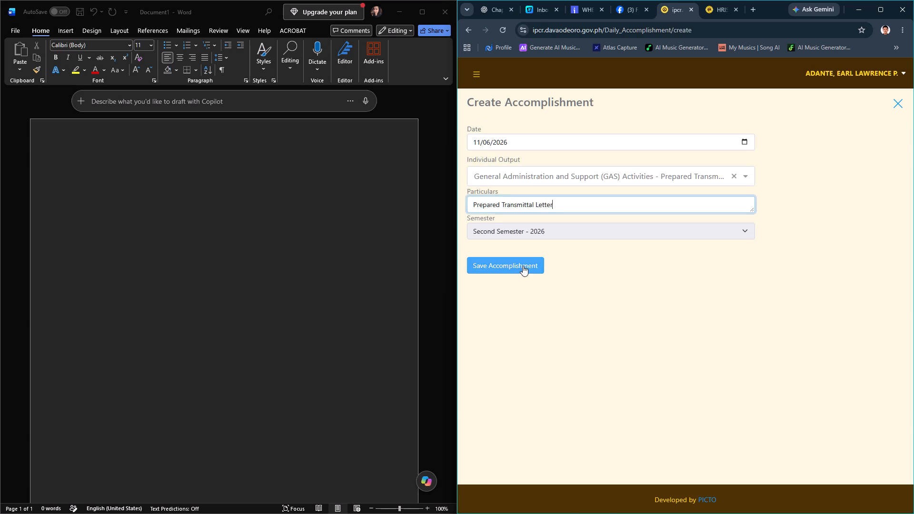
click(523, 266)
click(689, 336)
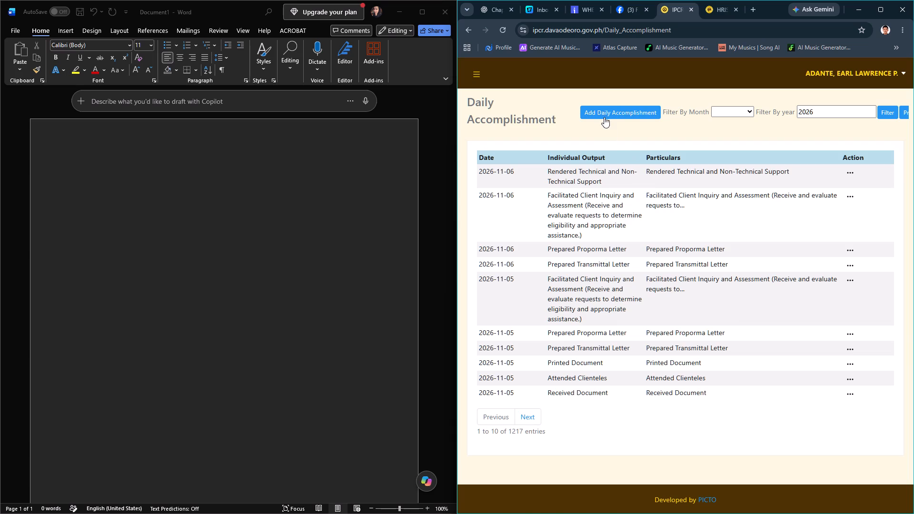
Save a daily accomplishment dated 11/06/2026 for the GAS Activities output Printed Document, copying "Printed Document" into Particulars.
click(604, 115)
click(655, 180)
scroll(681, 223, down, 1)
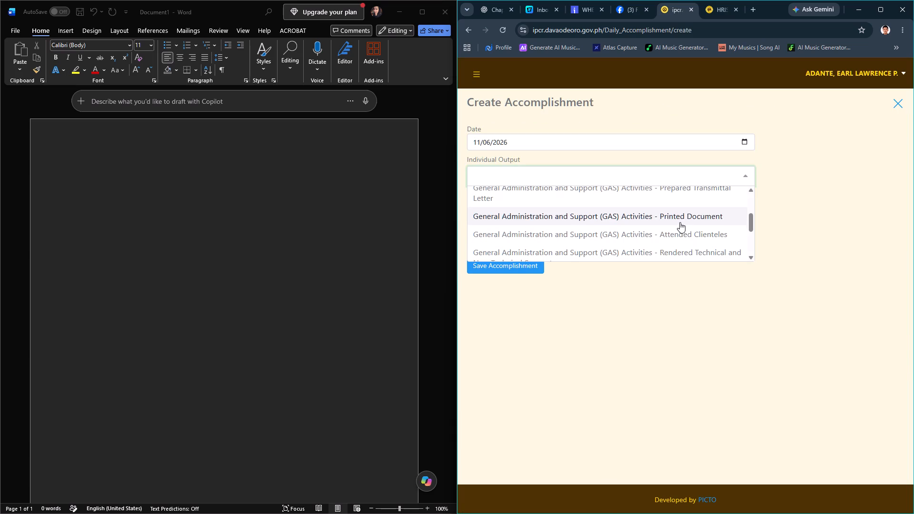
click(661, 218)
click(621, 174)
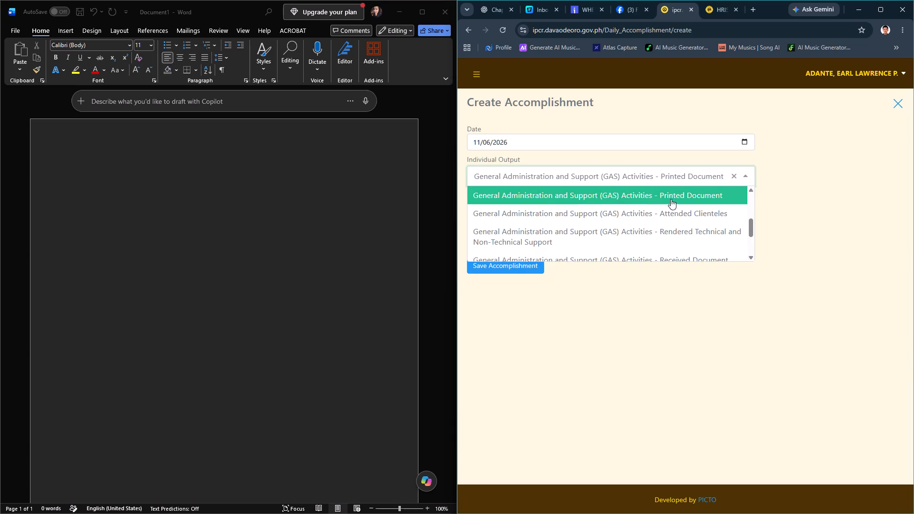
drag(659, 197, 725, 199)
key(ctrl+c)
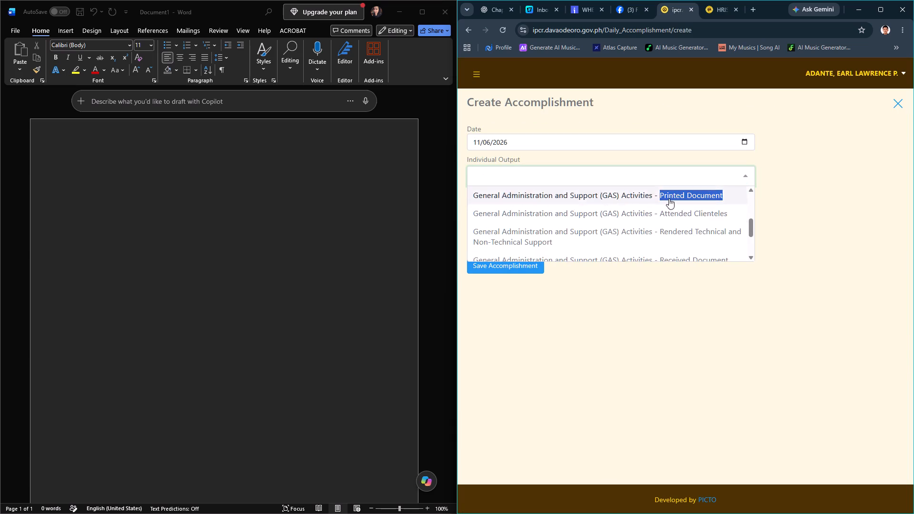
click(669, 198)
click(662, 202)
key(ctrl+v)
click(520, 260)
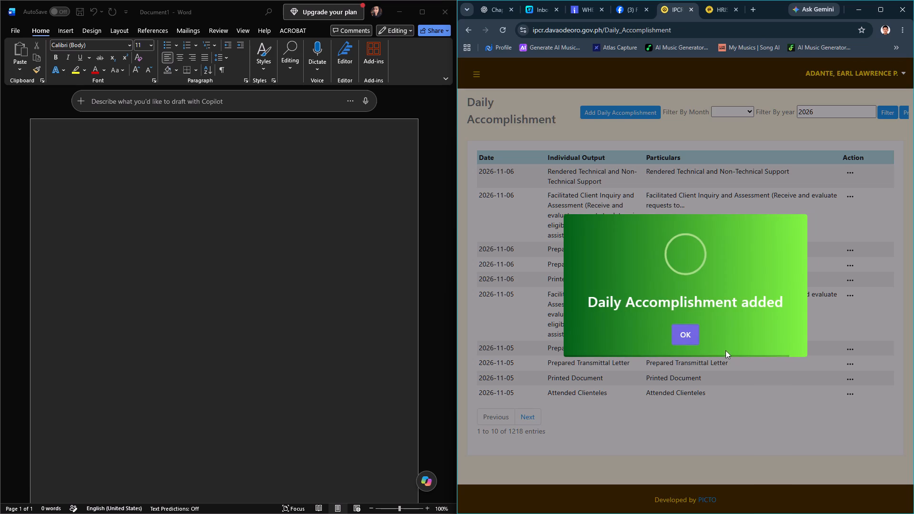
click(685, 337)
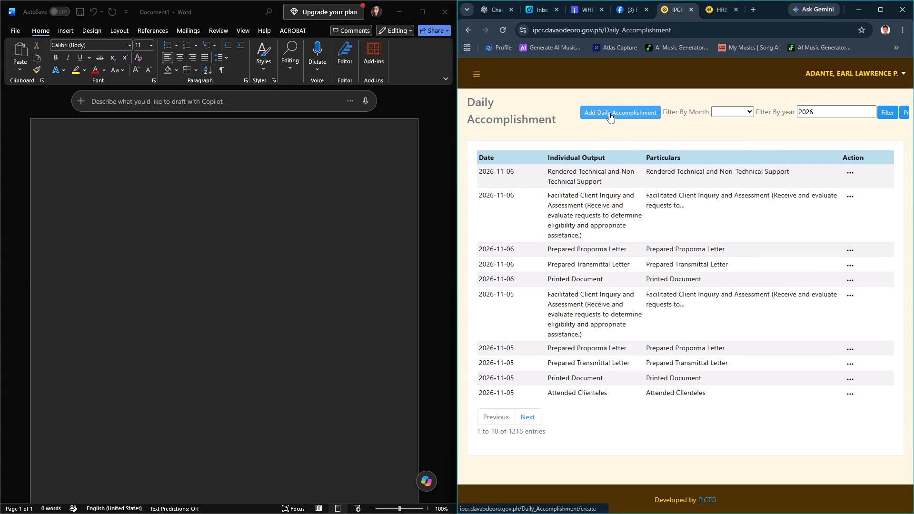
Save a daily accomplishment dated 11/06/2026 for the GAS Activities output Attended Clienteles, copying "Attended Clienteles" into Particulars.
click(610, 113)
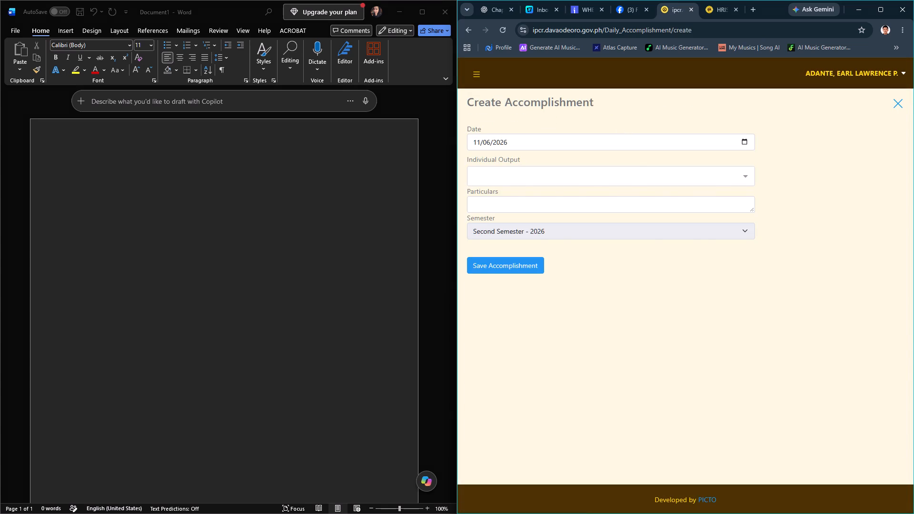
click(634, 178)
scroll(663, 209, down, 1)
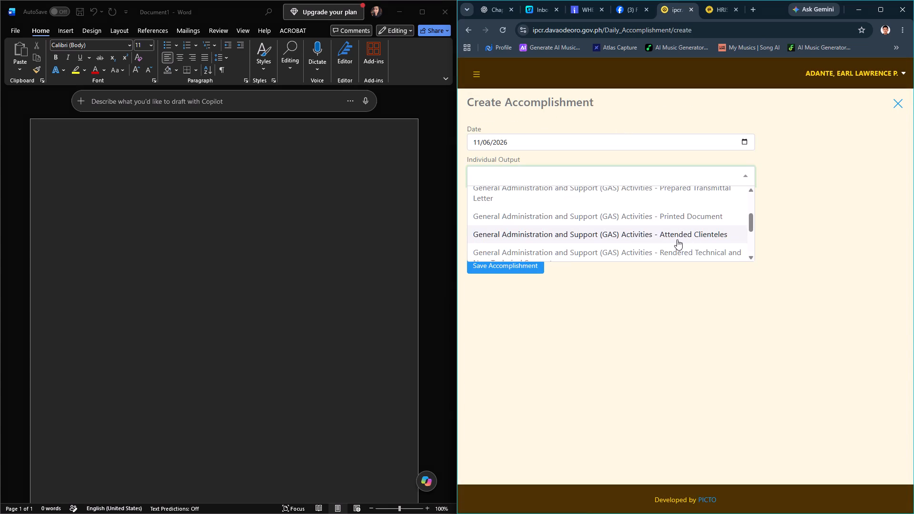
click(676, 239)
click(619, 166)
click(626, 173)
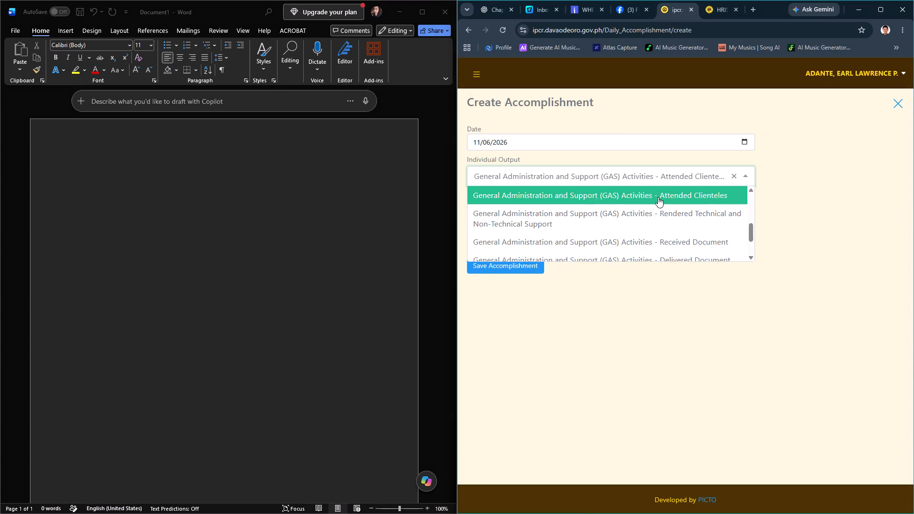
drag(660, 197, 735, 202)
key(ctrl+c)
click(679, 198)
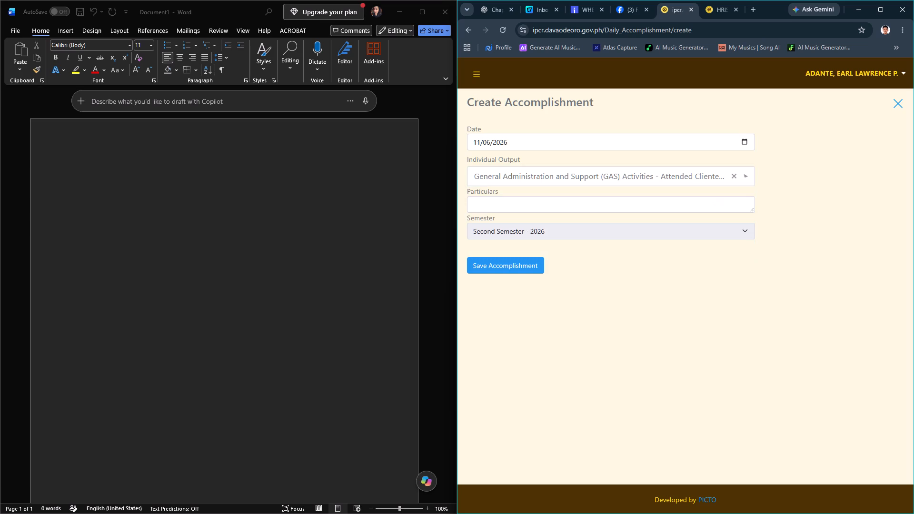
click(674, 199)
key(ctrl+v)
click(512, 269)
click(680, 333)
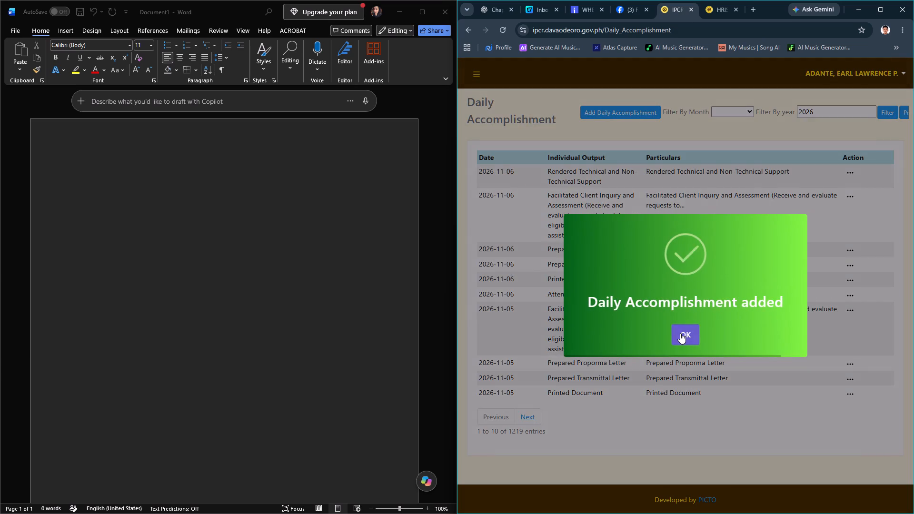
Save a daily accomplishment dated 11/06/2026 for the GAS Activities output Rendered Technical and Non-Technical Support, copying that output's wording into Particulars.
click(625, 114)
click(654, 178)
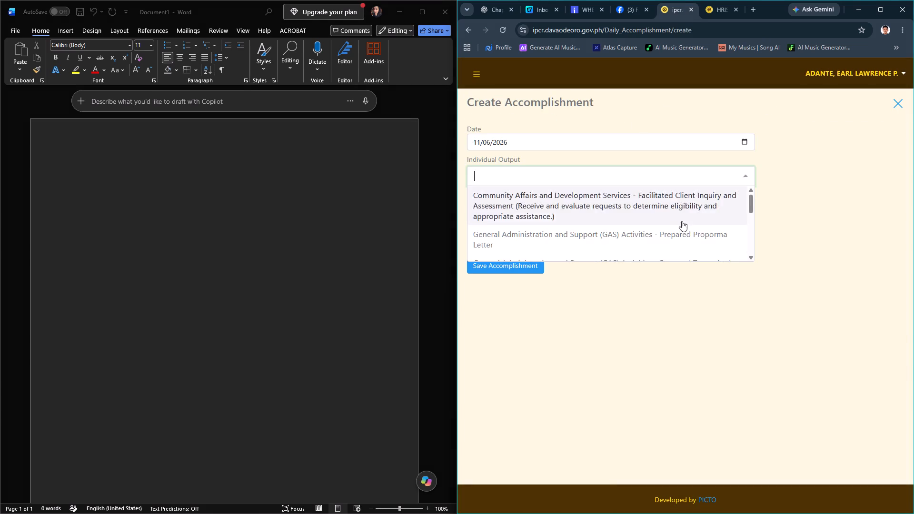
scroll(686, 227, down, 2)
scroll(669, 204, up, 1)
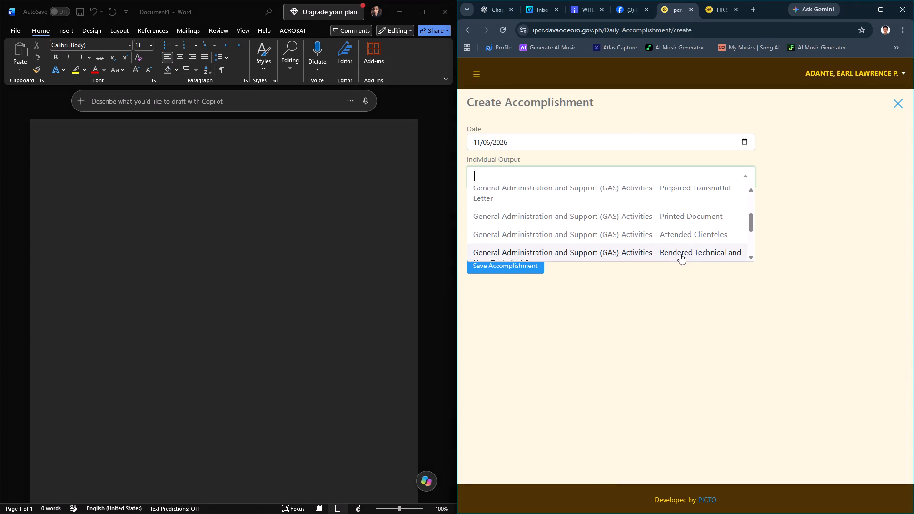
click(675, 249)
click(634, 172)
drag(657, 194, 670, 211)
key(ctrl+c)
double_click(636, 207)
key(ctrl+v)
click(518, 267)
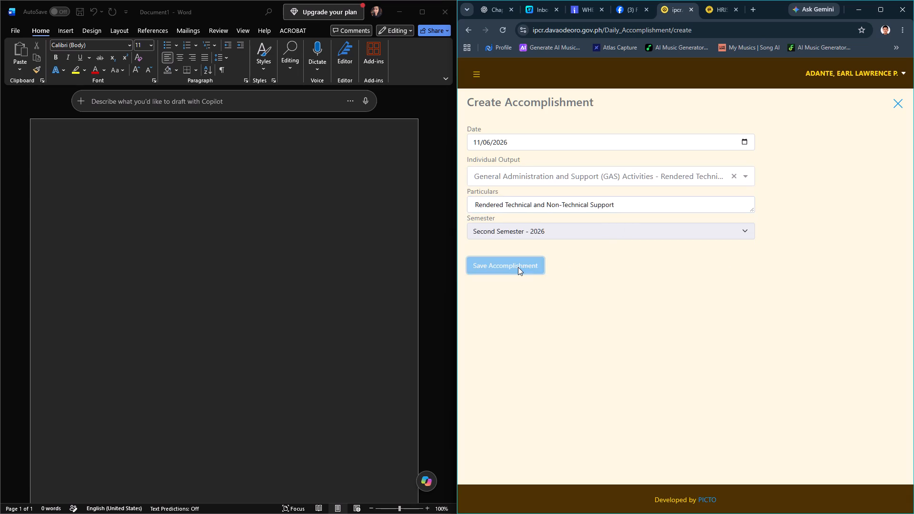
click(693, 336)
Save a daily accomplishment dated 11/06/2026 for the GAS Activities output Received Document, copying "Received Document" into Particulars.
click(606, 115)
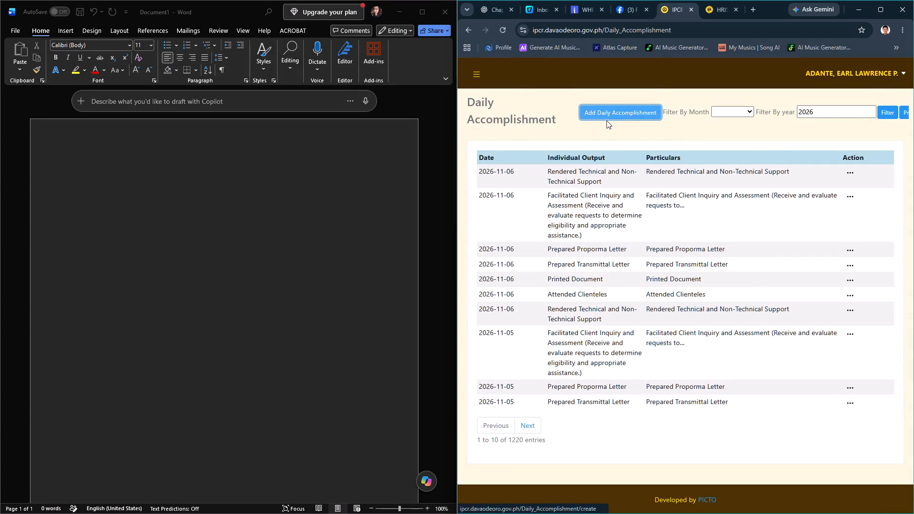
click(637, 169)
scroll(701, 247, down, 2)
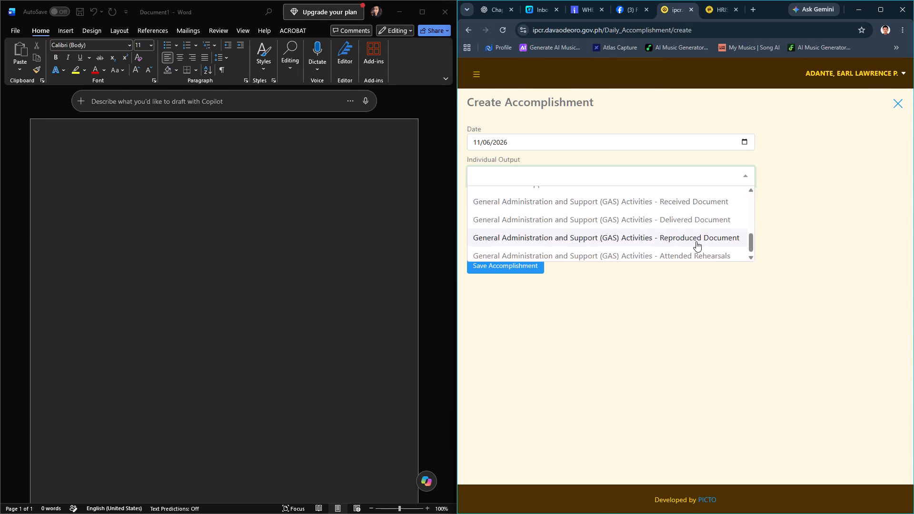
scroll(695, 239, up, 1)
scroll(694, 245, down, 1)
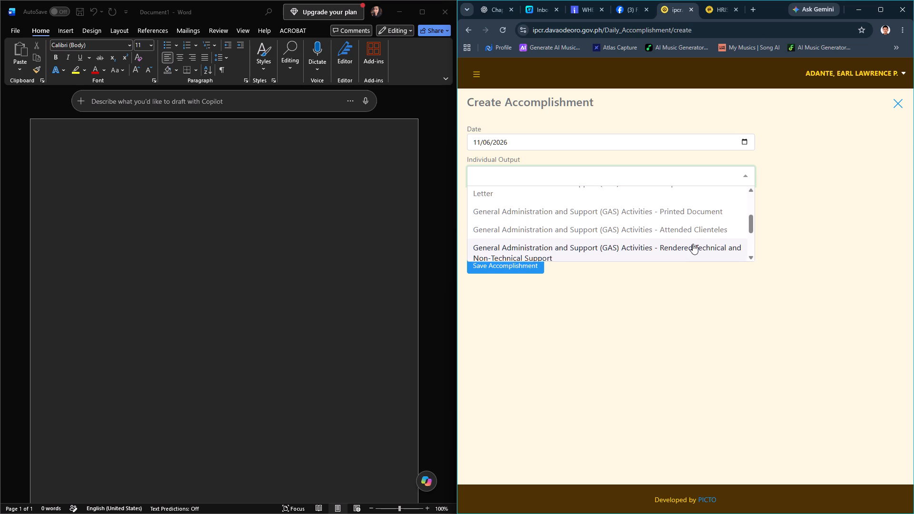
click(670, 200)
click(667, 180)
drag(658, 199, 683, 200)
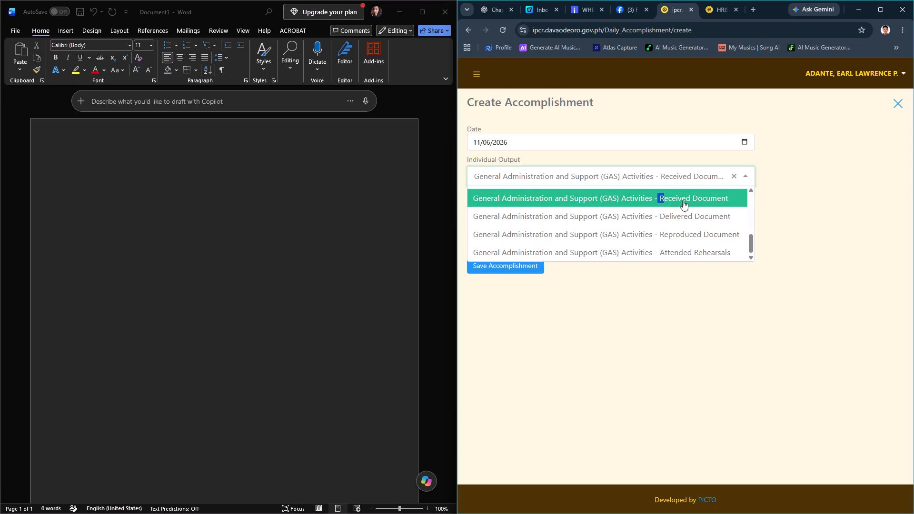
drag(683, 200, 737, 200)
key(ctrl+c)
click(680, 195)
click(671, 202)
key(ctrl+v)
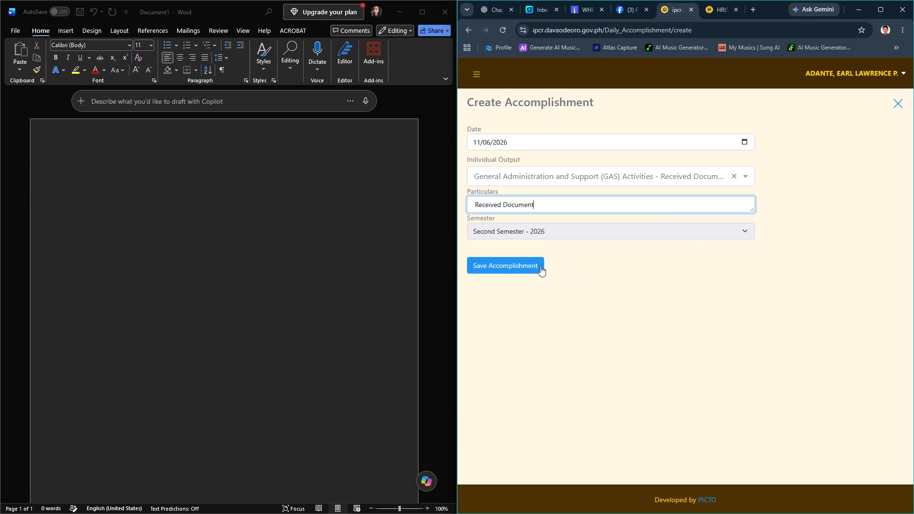
click(501, 268)
click(685, 336)
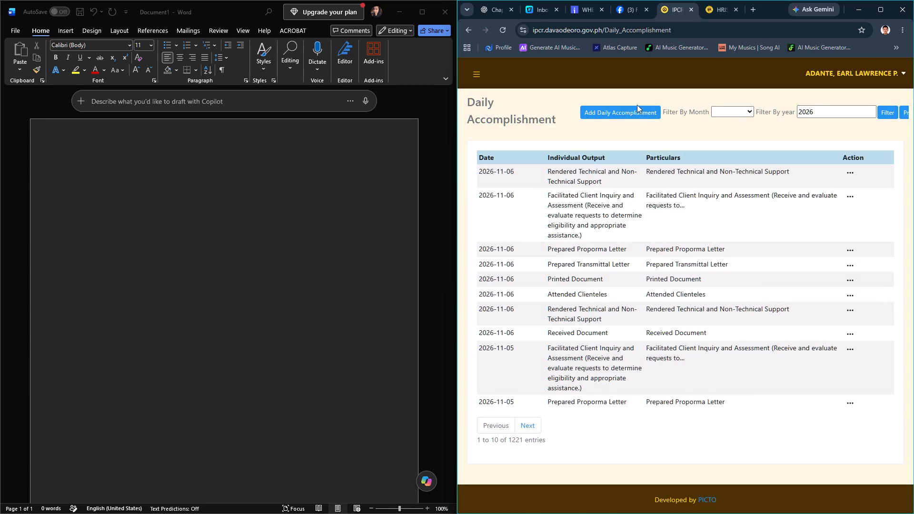
Save a daily accomplishment dated 11/06/2026 for the GAS Activities output Delivered Document, copying "Delivered Document" into Particulars.
click(628, 116)
click(630, 179)
scroll(666, 215, down, 1)
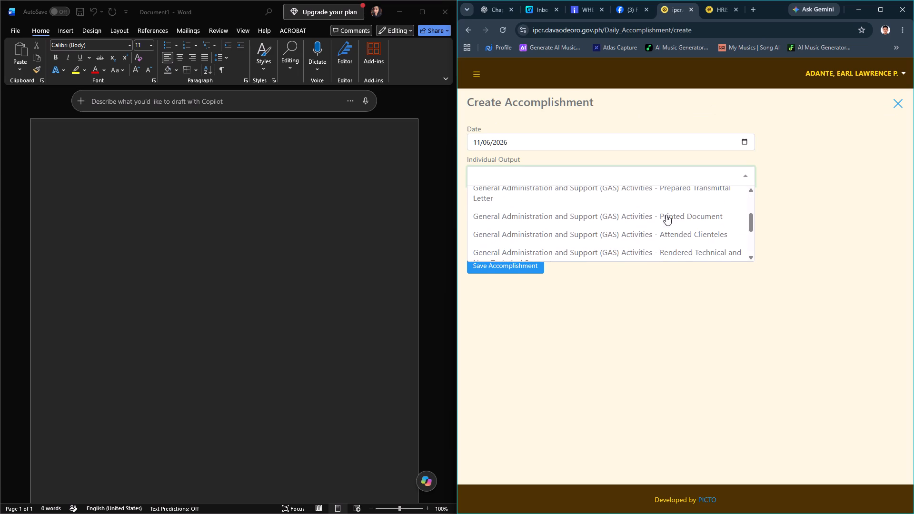
scroll(680, 230, down, 1)
click(674, 224)
click(648, 176)
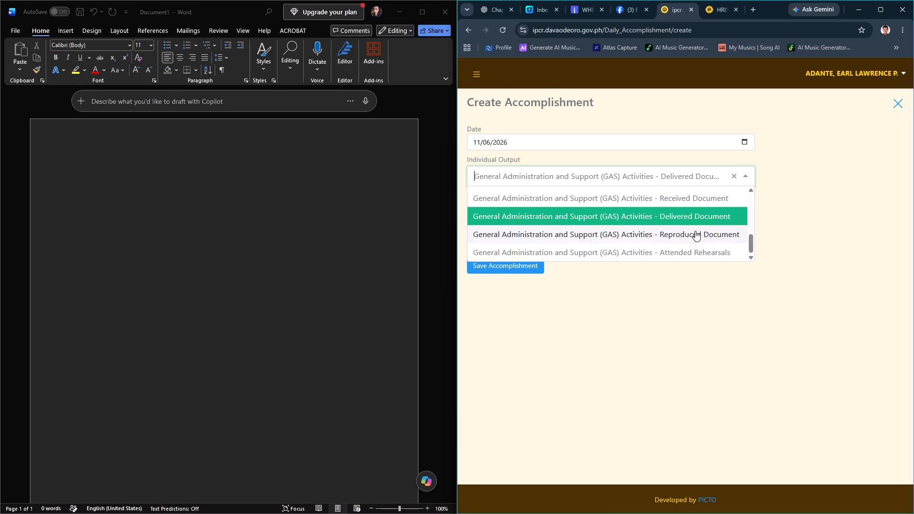
drag(660, 217, 744, 213)
key(ctrl+c)
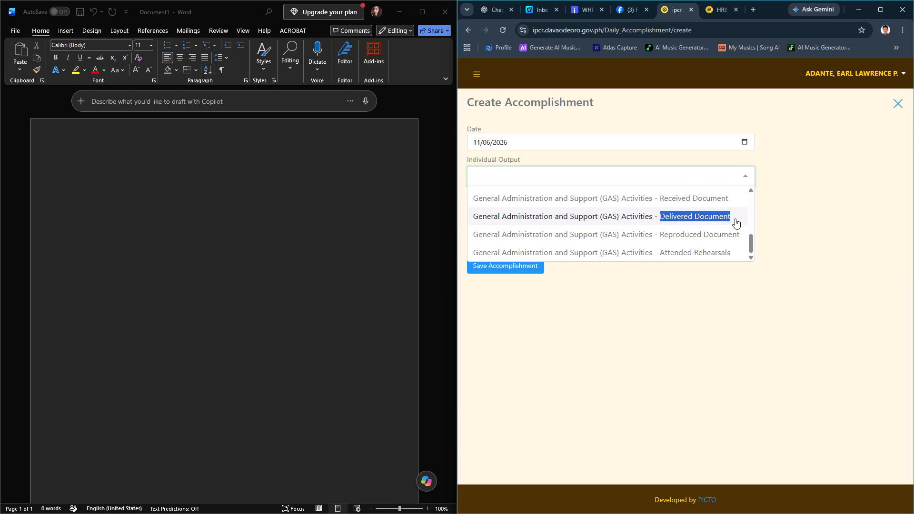
key(ctrl+c)
click(669, 221)
click(658, 215)
click(654, 207)
key(ctrl+v)
click(521, 265)
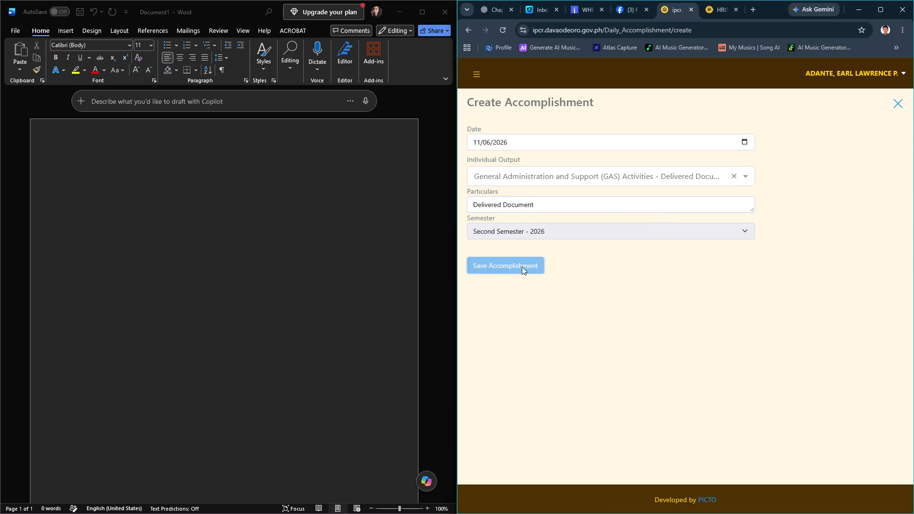
click(681, 335)
Save a daily accomplishment dated 11/06/2026 for the GAS Activities output Reproduced Document, copying "Reproduced Document" into Particulars.
click(618, 109)
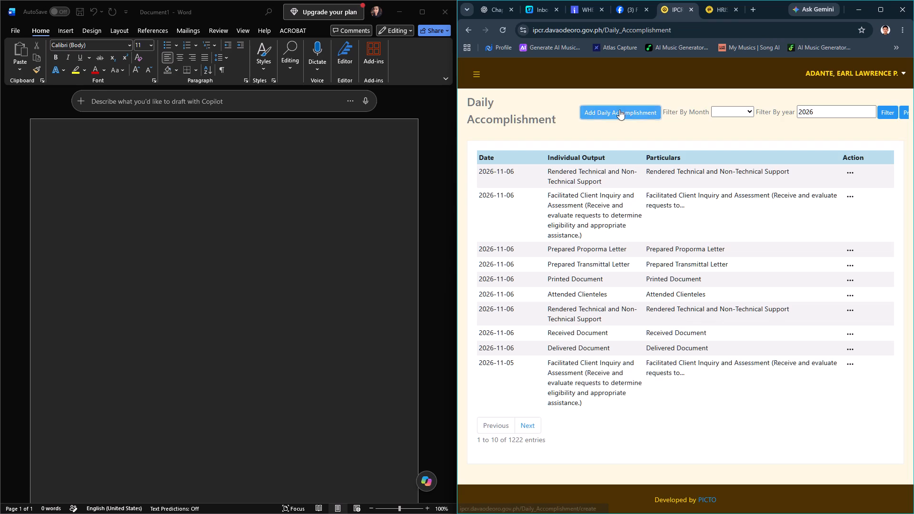
click(687, 173)
scroll(715, 235, down, 5)
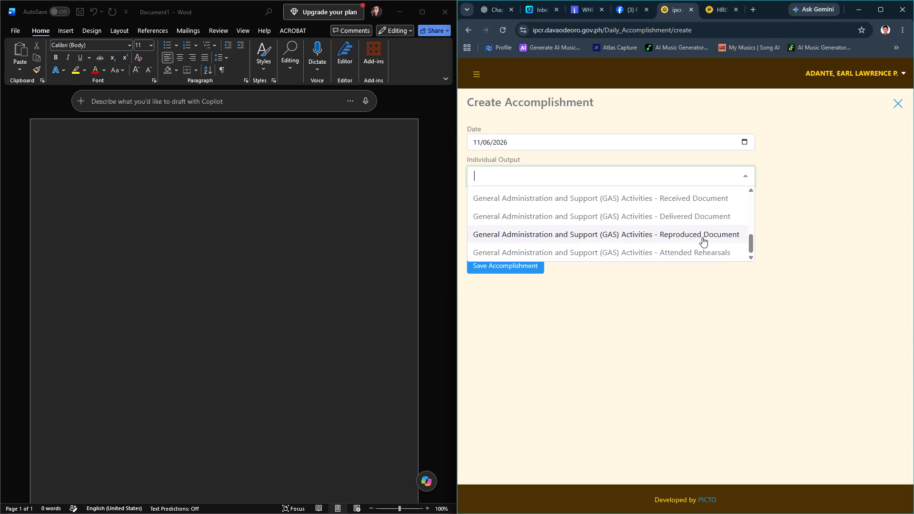
click(700, 235)
click(659, 178)
drag(661, 233, 755, 237)
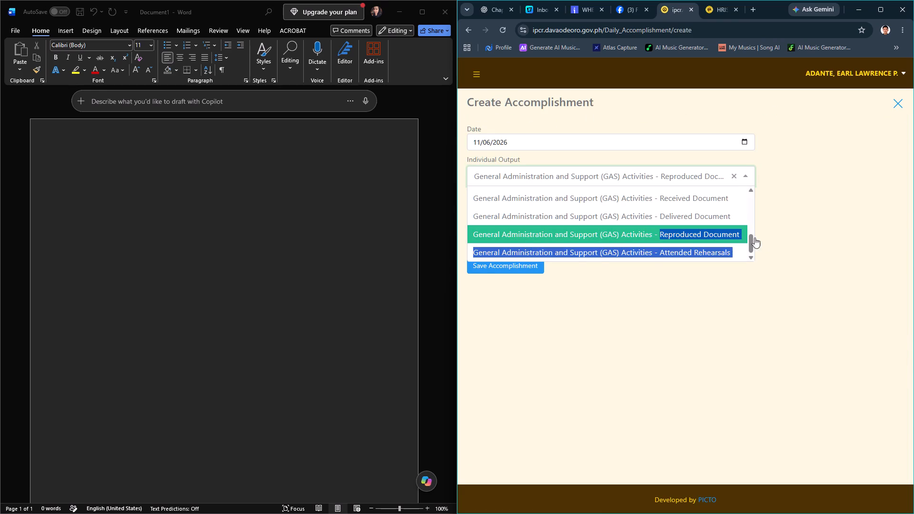
drag(755, 237, 754, 237)
key(ctrl+c)
click(686, 234)
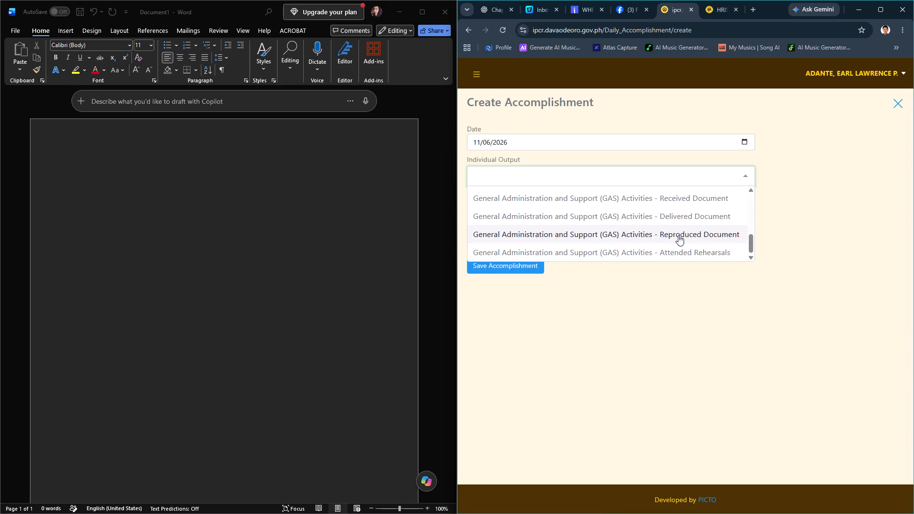
click(678, 235)
drag(644, 195, 646, 199)
click(646, 207)
key(ctrl+v)
click(509, 259)
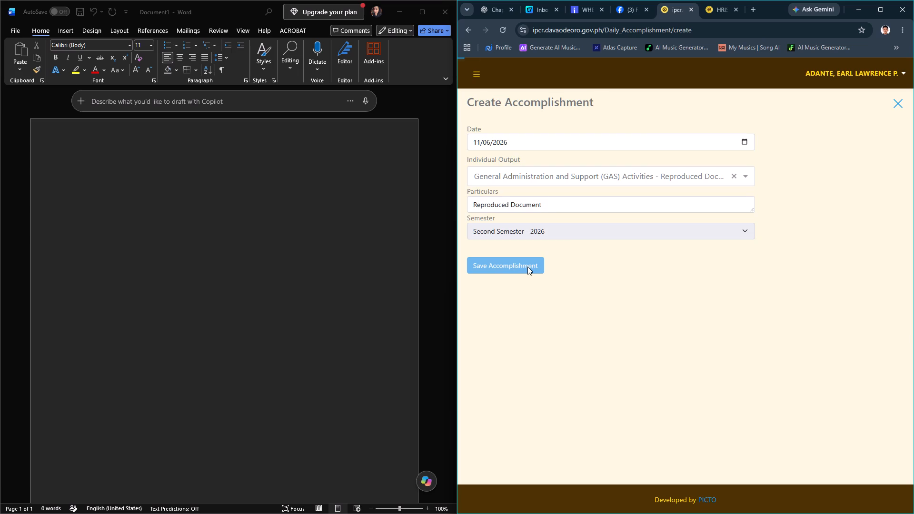
Confirm saving the 11/06/2026 daily accomplishment for the GAS Activities output Reproduced Document.
click(687, 336)
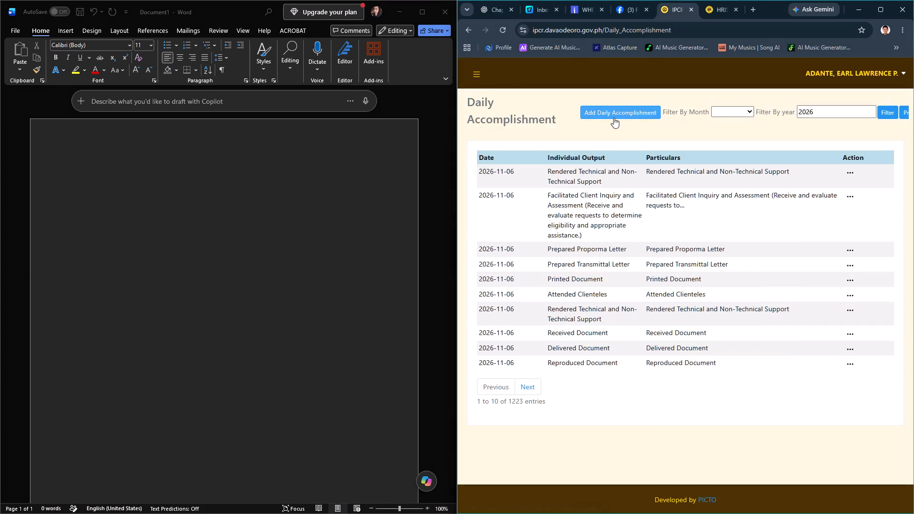
Save a daily accomplishment dated 11/06/2026 for the GAS Activities output Attended Rehearsals, copying "Attended Rehearsals" into Particulars.
click(614, 118)
click(648, 181)
scroll(684, 204, down, 13)
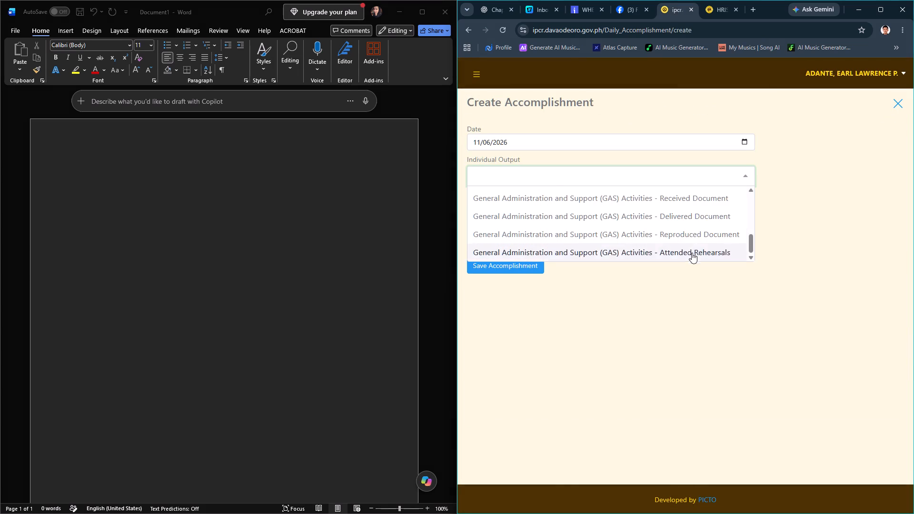
click(689, 251)
click(640, 182)
drag(661, 253, 732, 258)
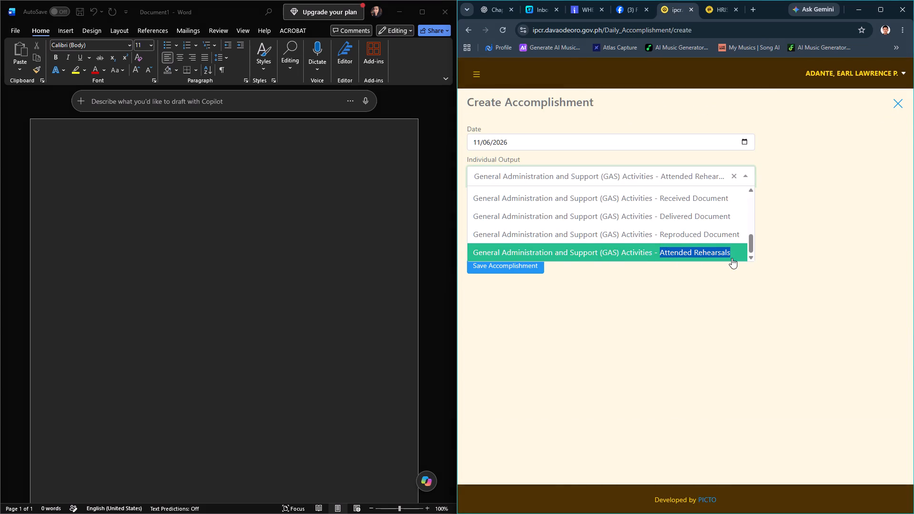
drag(732, 258, 733, 258)
key(ctrl+c)
key(ctrl+c)
click(701, 251)
click(639, 202)
key(ctrl+v)
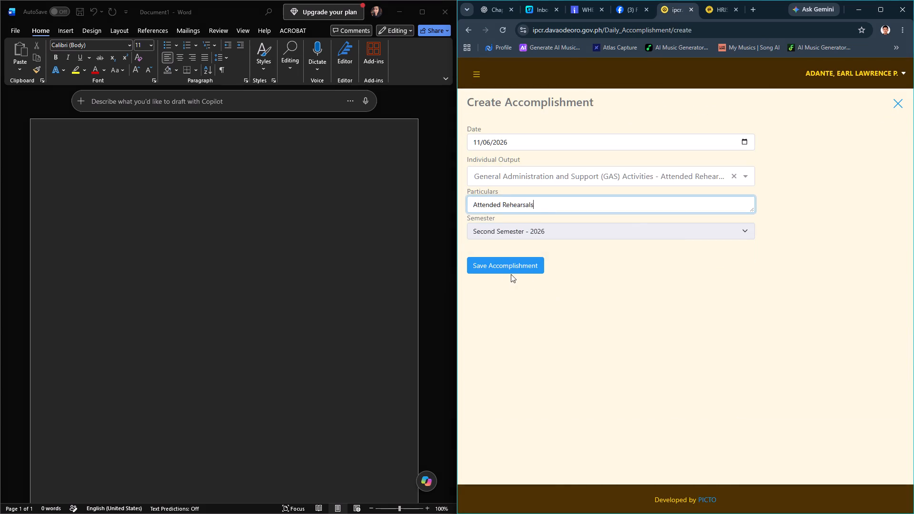
click(506, 269)
click(685, 334)
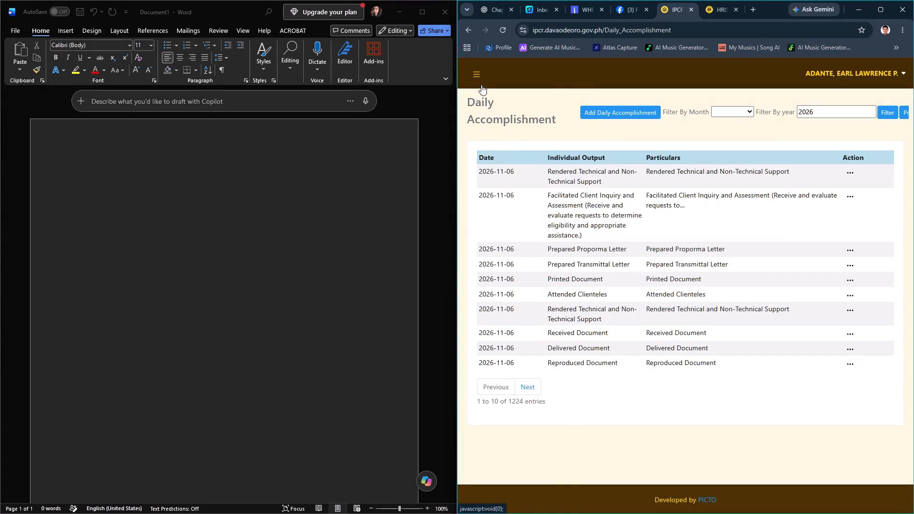
Open the October 2026 monthly accomplishment under the Second Semester, July to December 2026.
click(481, 77)
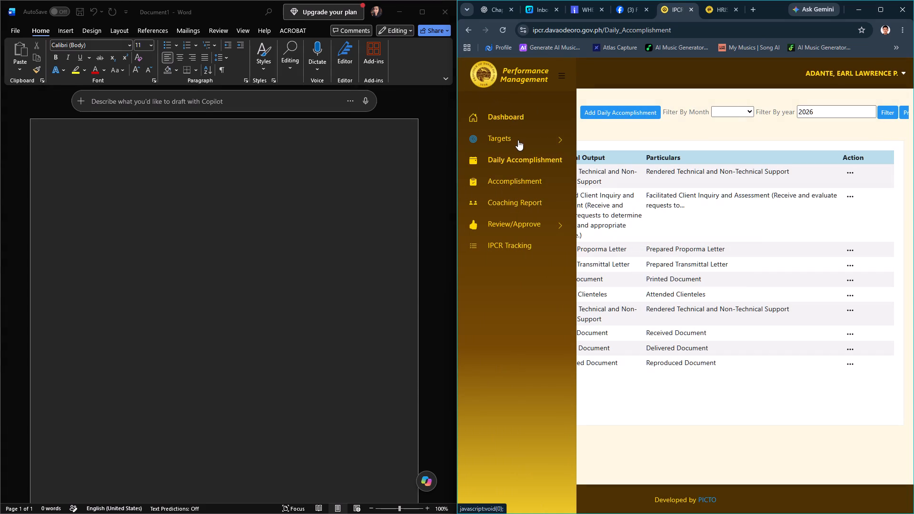
click(517, 139)
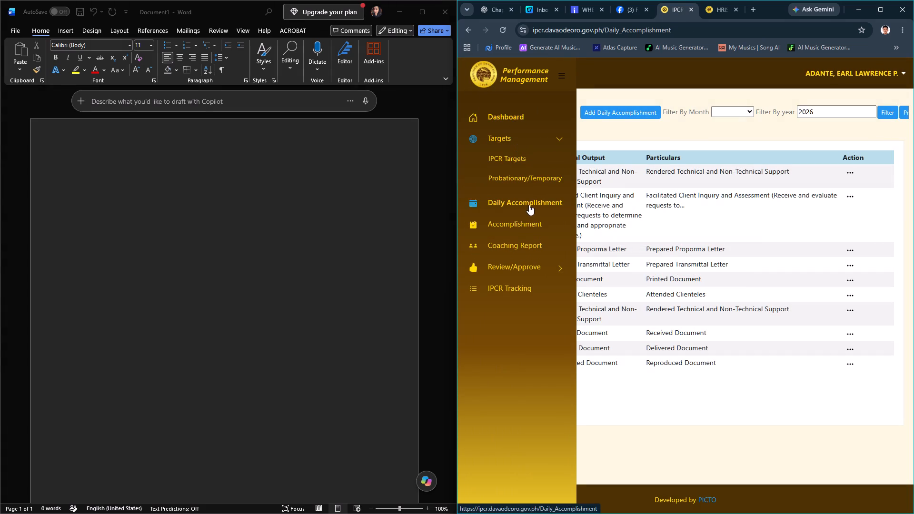
click(528, 220)
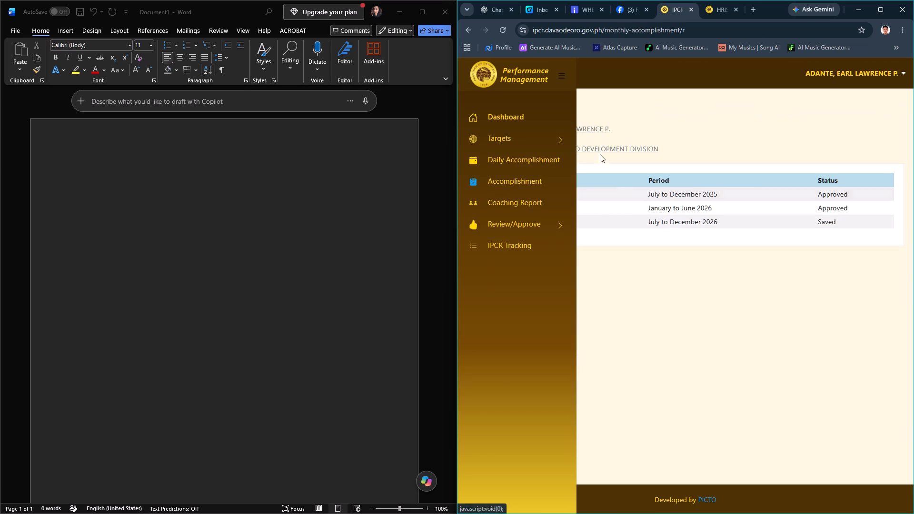
click(566, 75)
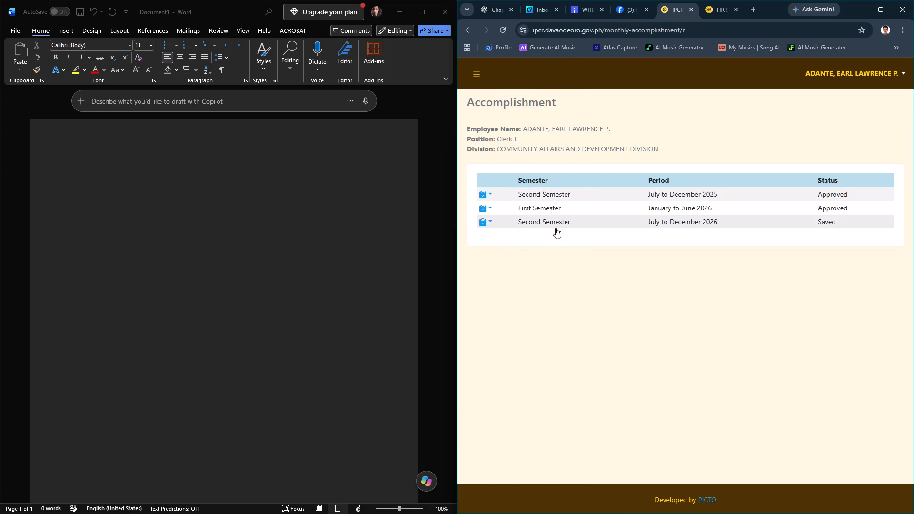
click(550, 224)
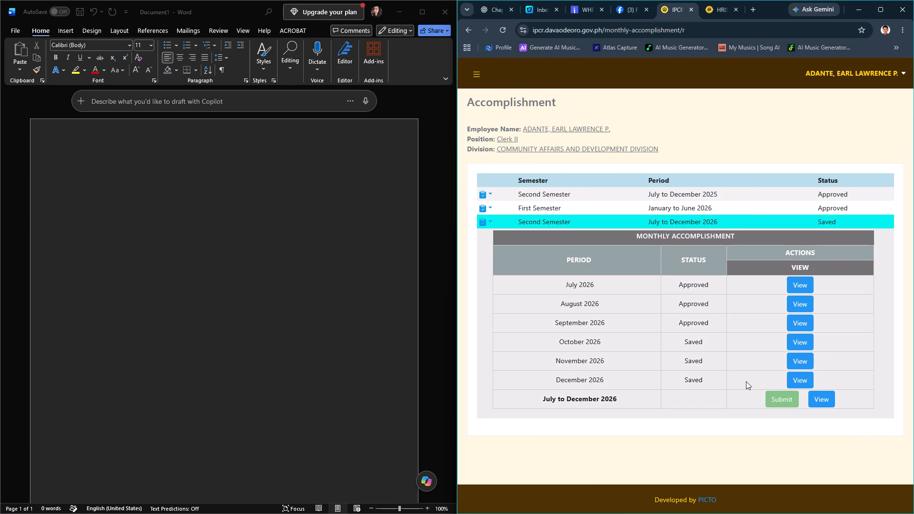
click(800, 343)
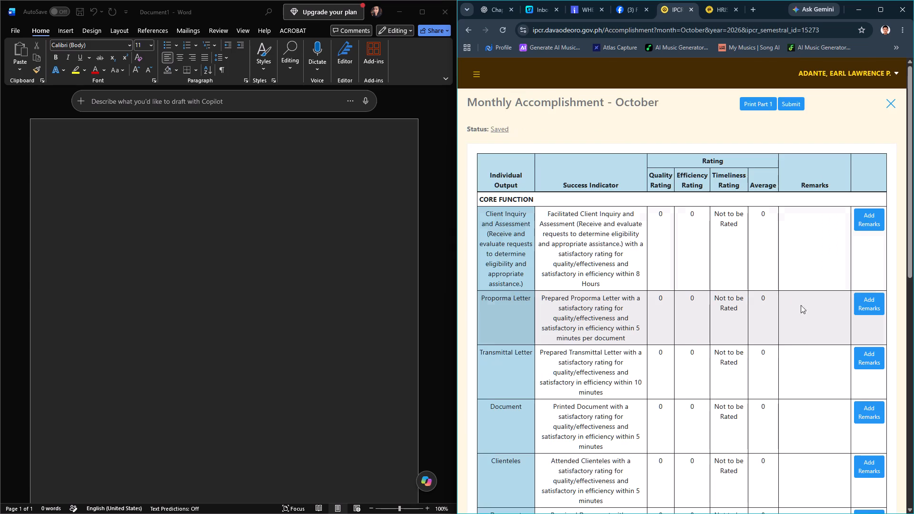
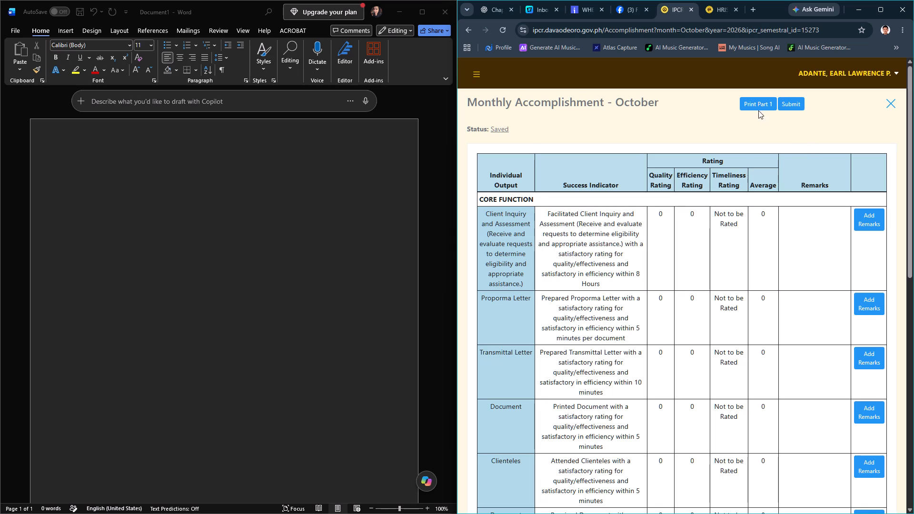
Submit the October 2026 monthly accomplishment, confirm the submission, and close it.
click(794, 104)
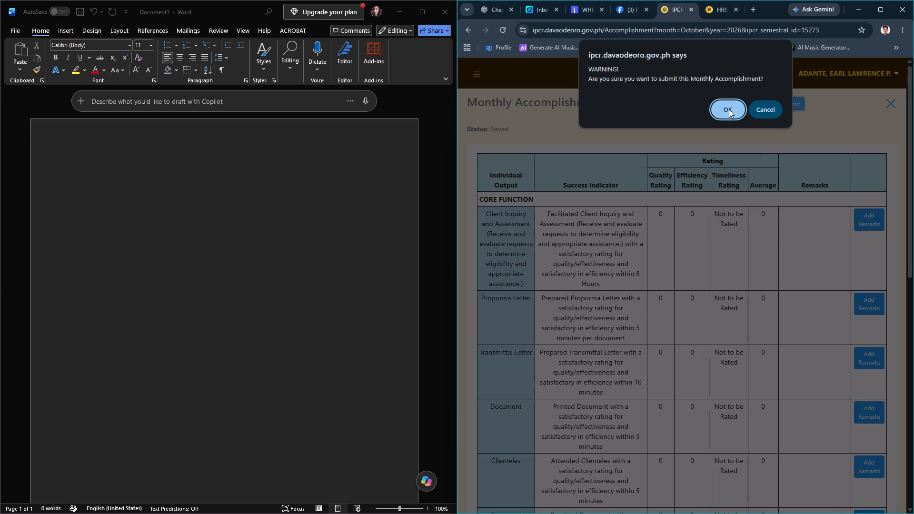
click(729, 109)
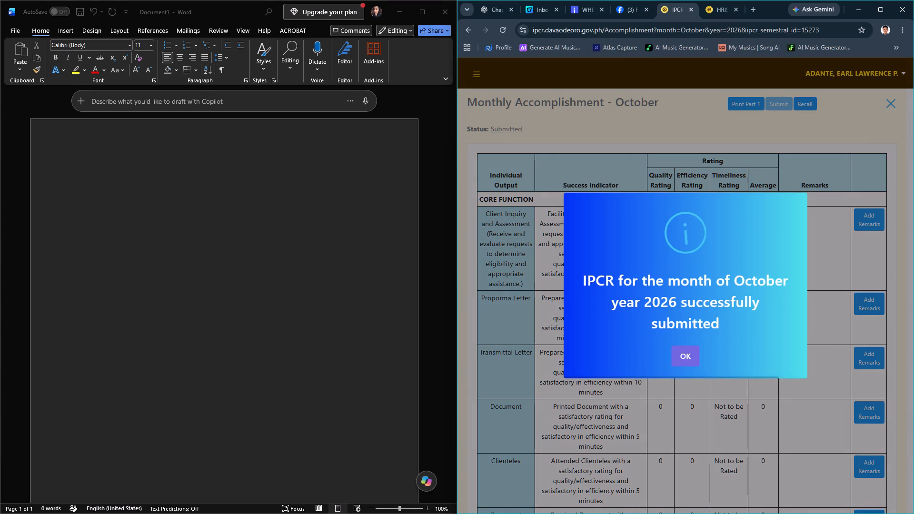
click(689, 354)
click(892, 103)
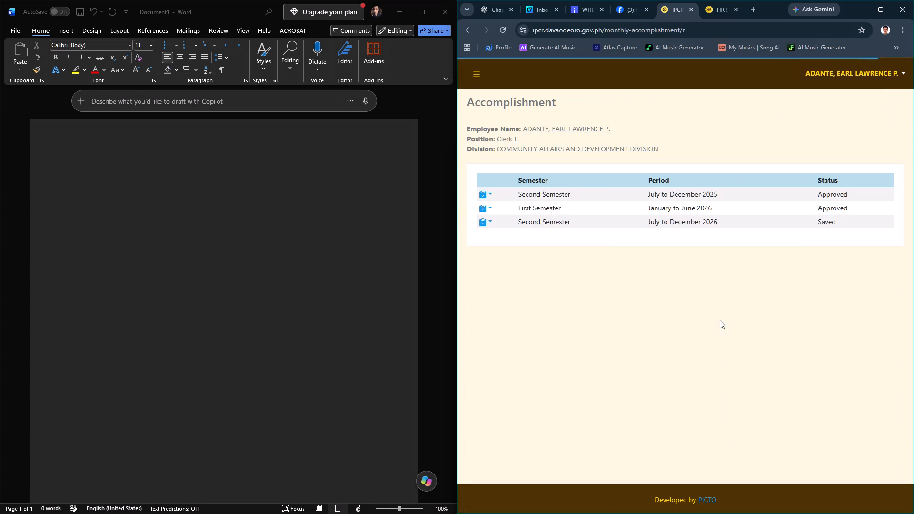
View the September 2026 monthly accomplishment under the Second Semester, July to December 2026, and close it.
click(588, 222)
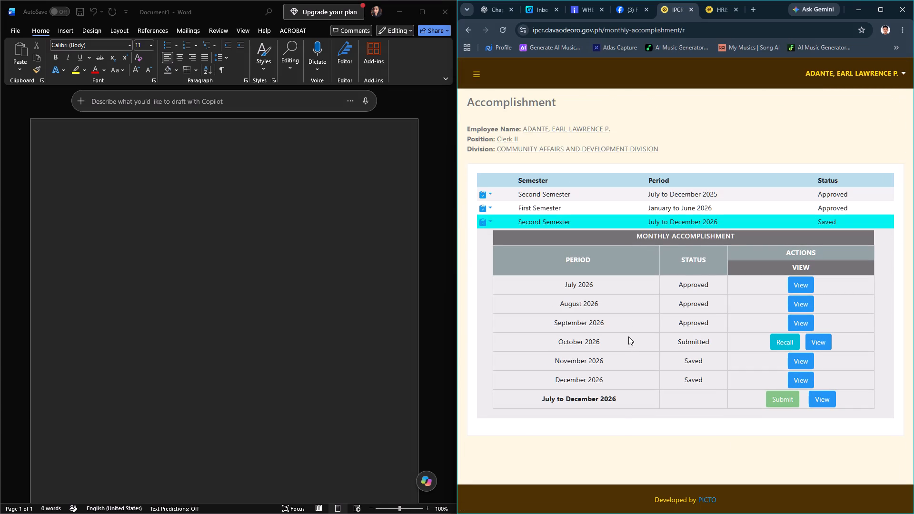
click(796, 319)
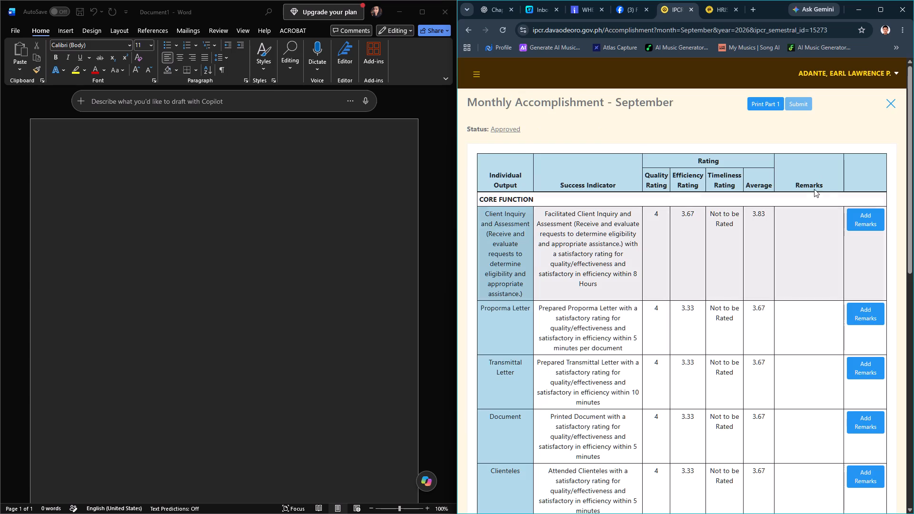
click(891, 103)
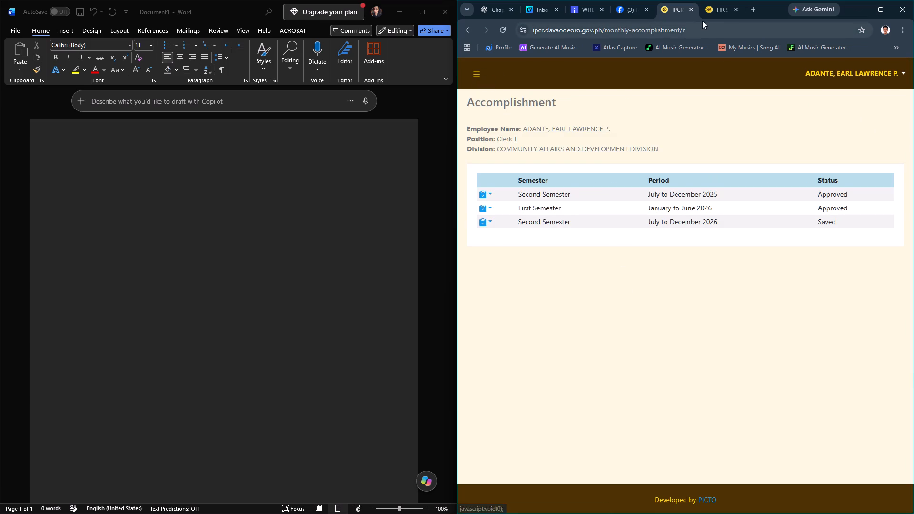
Switch to the HRIS page and review the October 2026 DTR print preview through the end of the month.
click(715, 11)
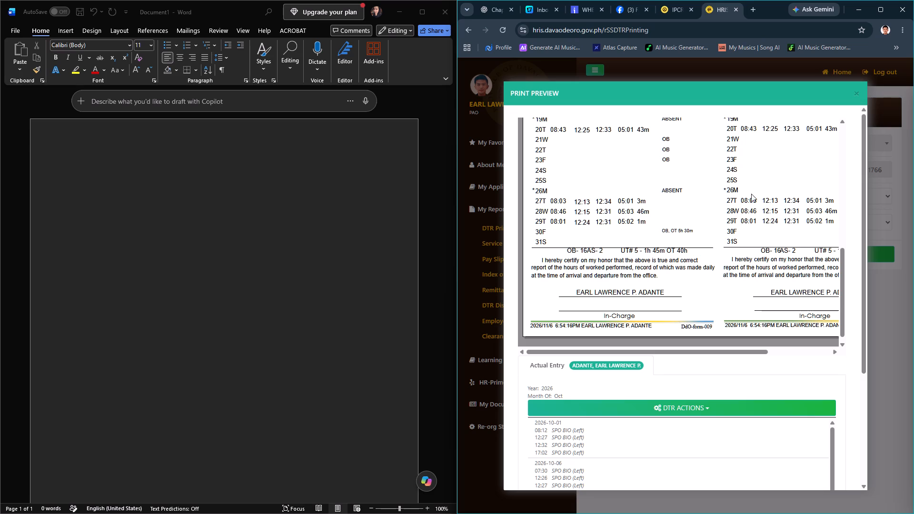
scroll(748, 194, up, 3)
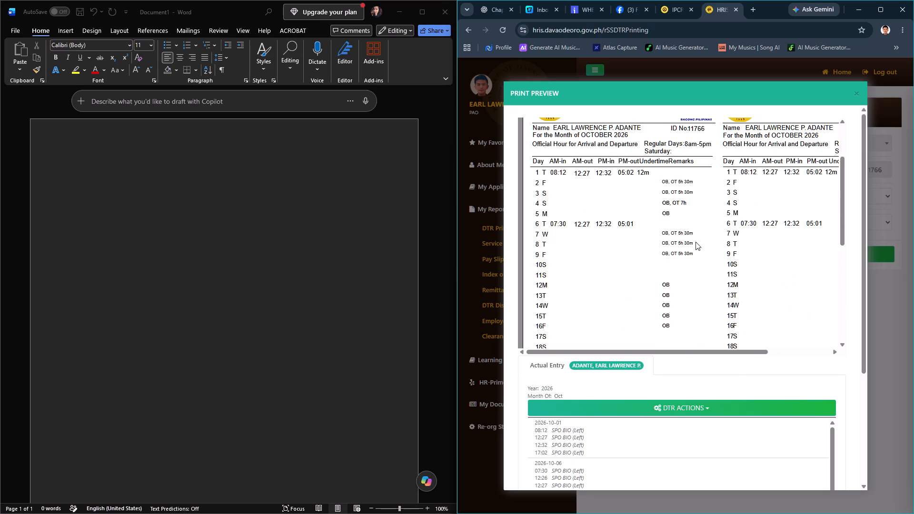
scroll(698, 262, down, 4)
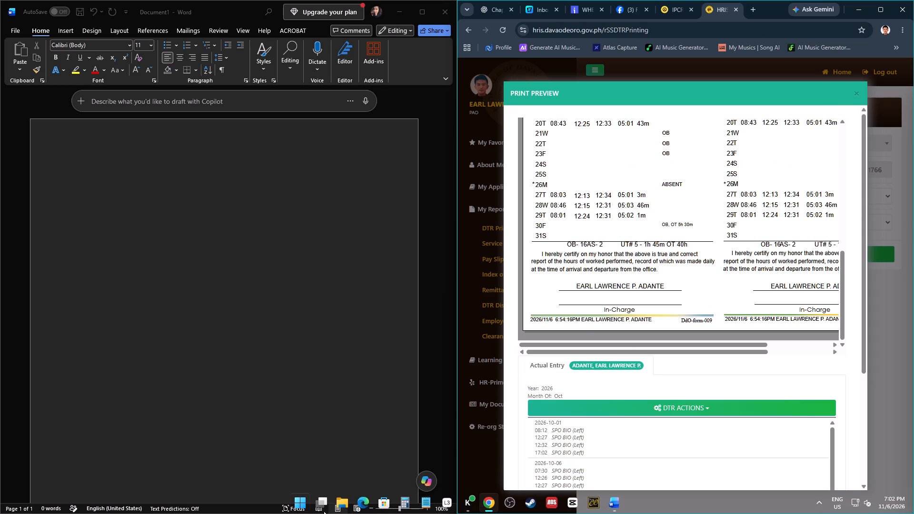
Switch to Calculator and compute 30 × 682.
click(407, 509)
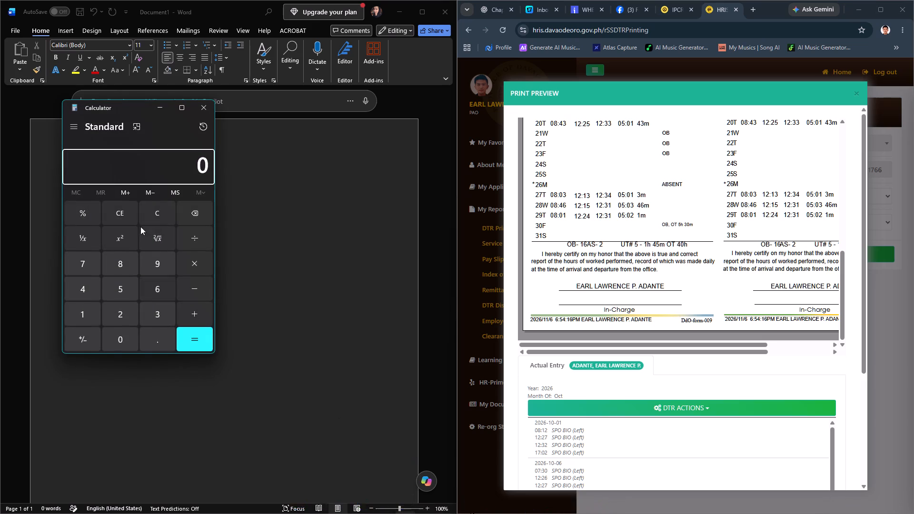
click(152, 316)
click(124, 335)
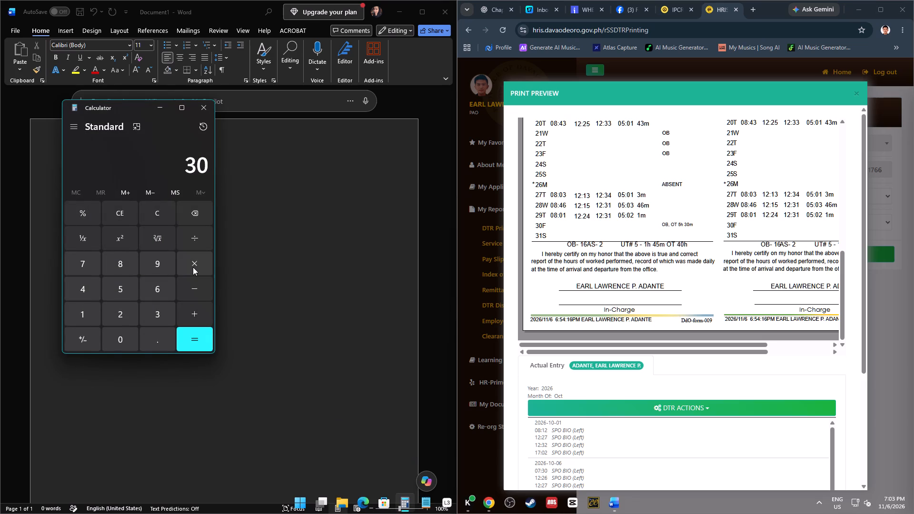
click(193, 267)
click(162, 289)
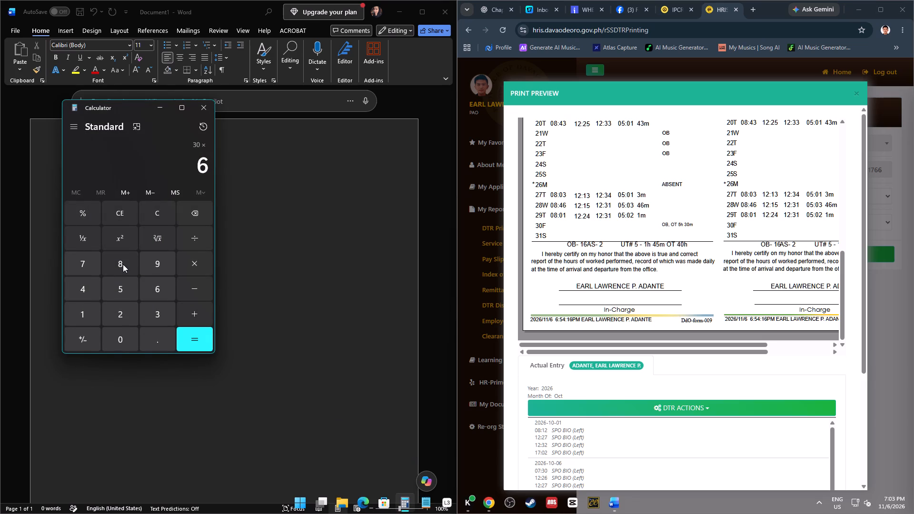
click(123, 264)
click(119, 314)
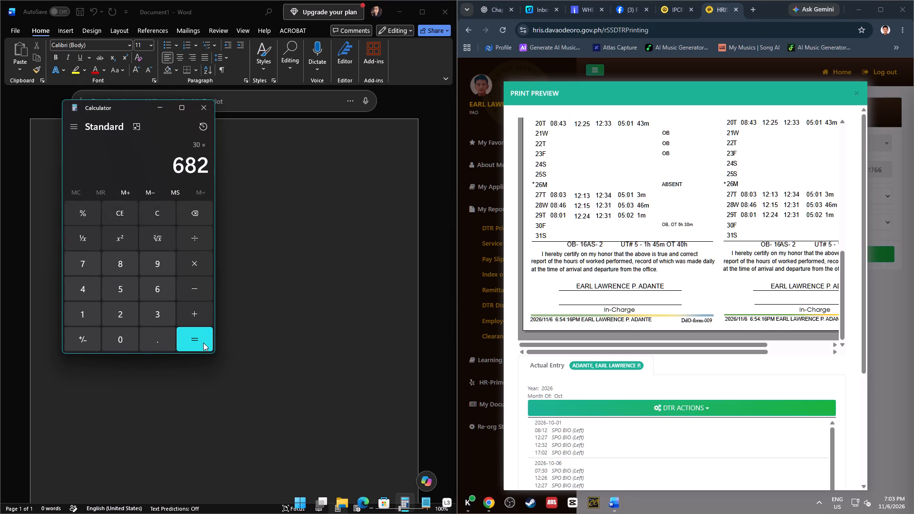
click(193, 340)
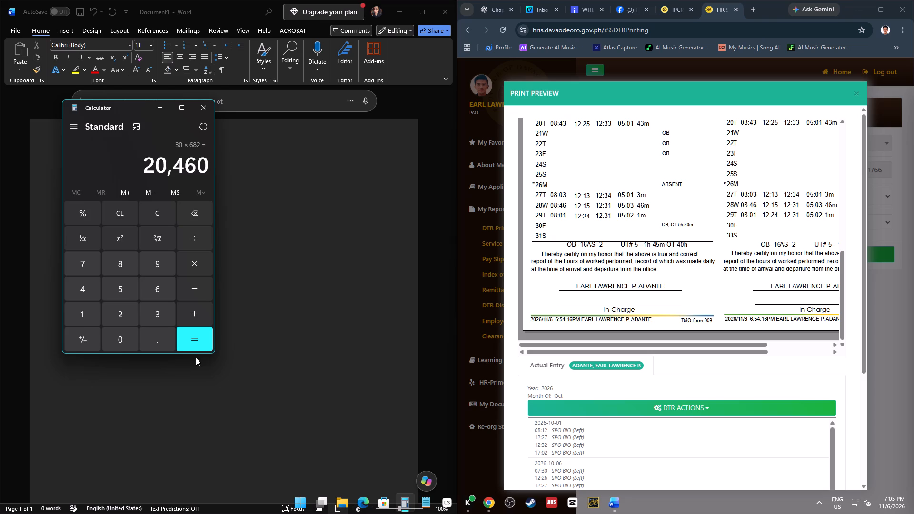
Compute 682 divided by 8, multiply the result by 30, and close Calculator.
click(154, 290)
click(117, 262)
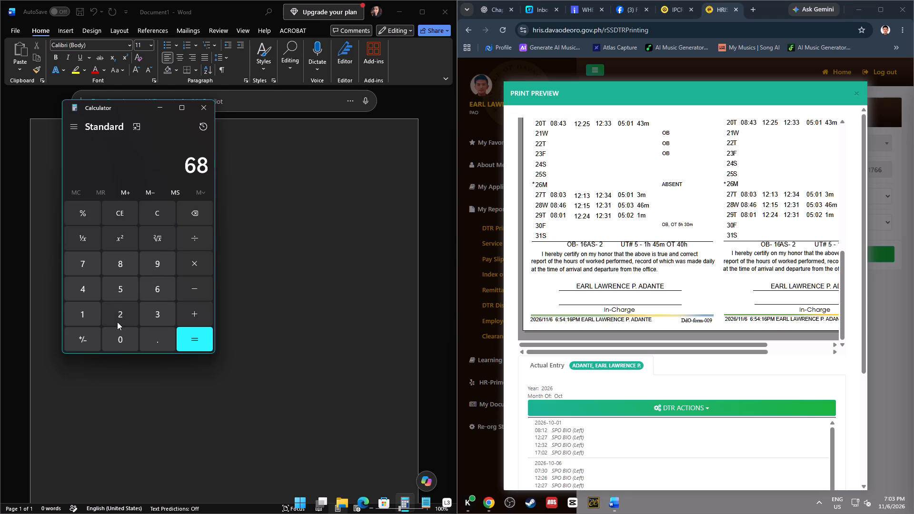
click(117, 316)
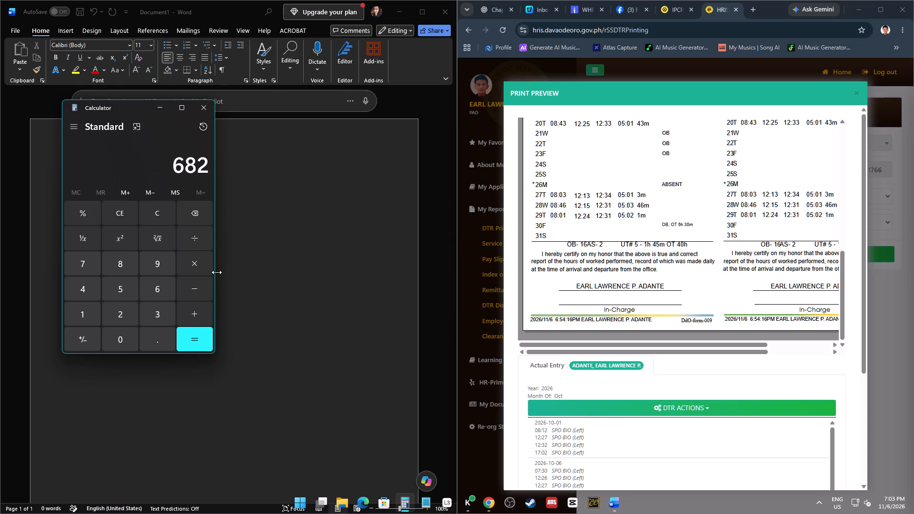
click(197, 242)
click(121, 264)
click(196, 346)
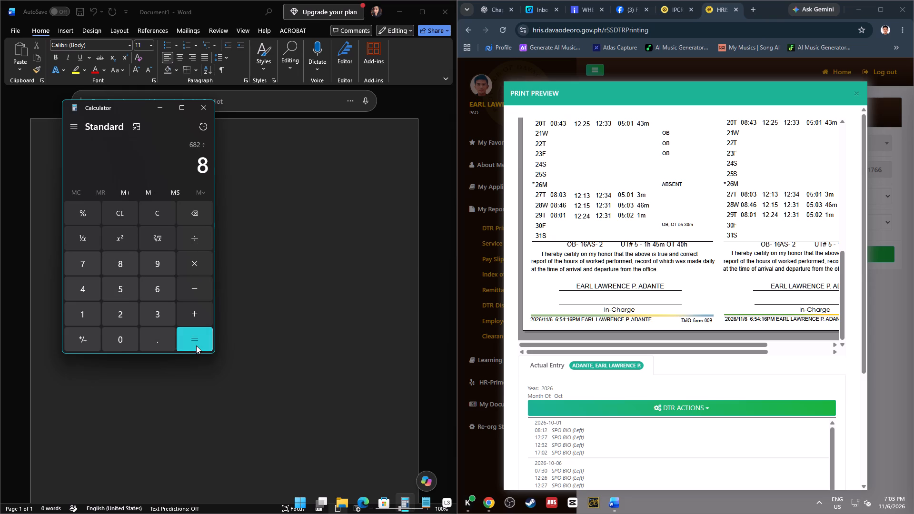
click(199, 265)
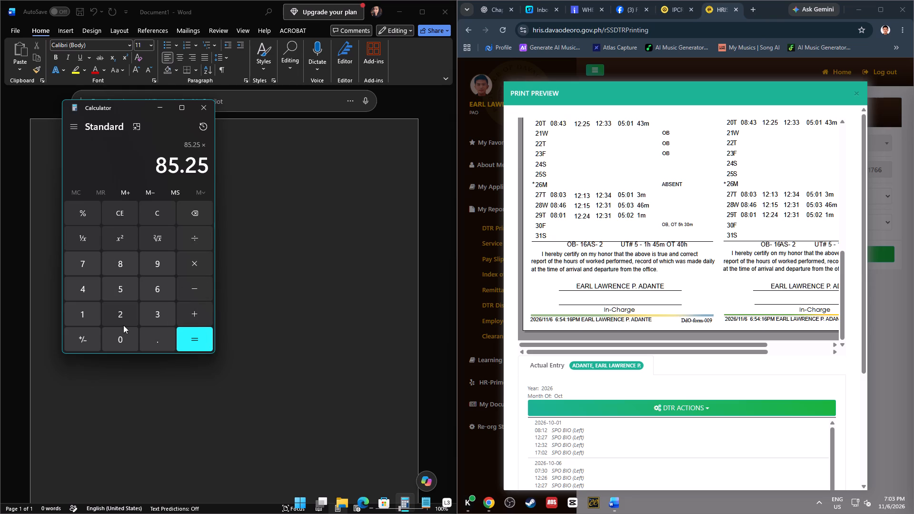
click(156, 317)
click(118, 340)
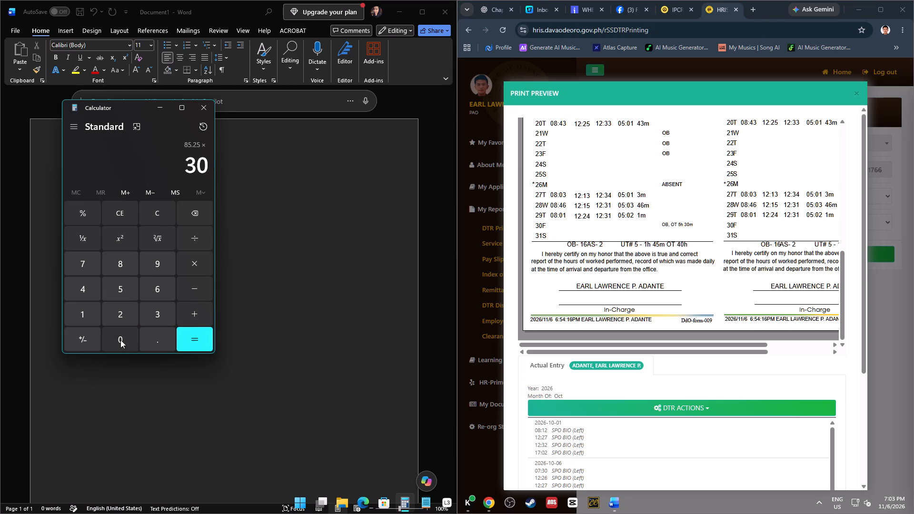
click(191, 336)
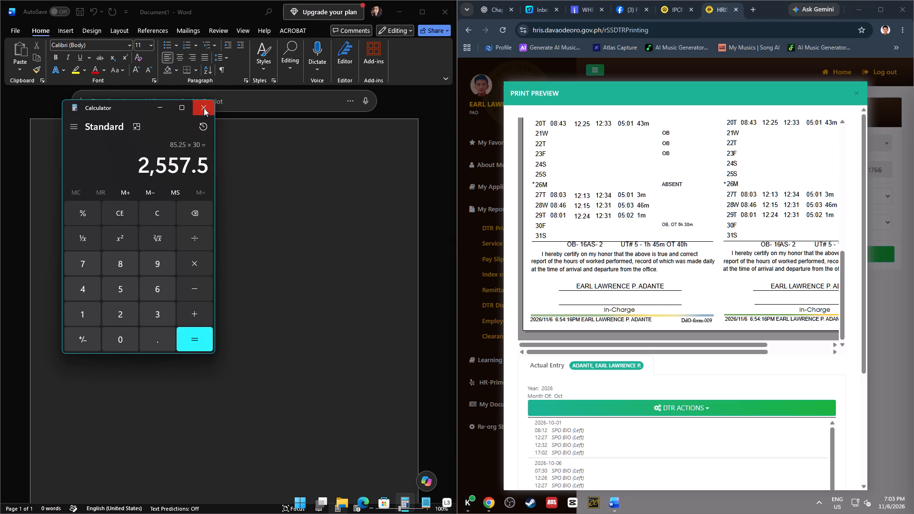
click(204, 107)
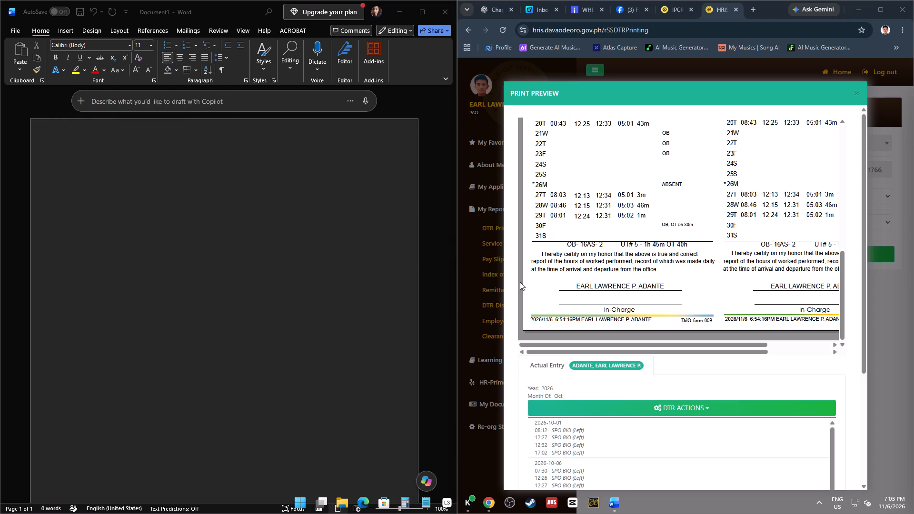
Review the early October entries in the DTR print preview.
scroll(621, 268, up, 3)
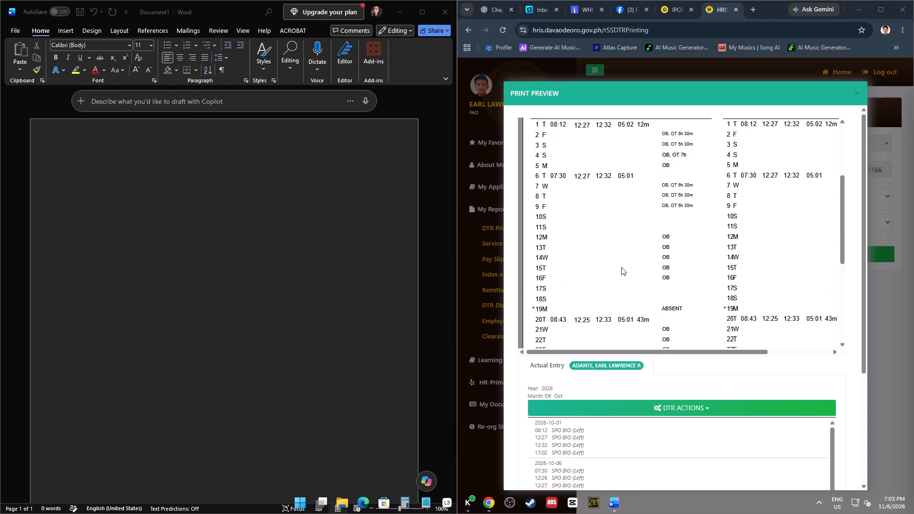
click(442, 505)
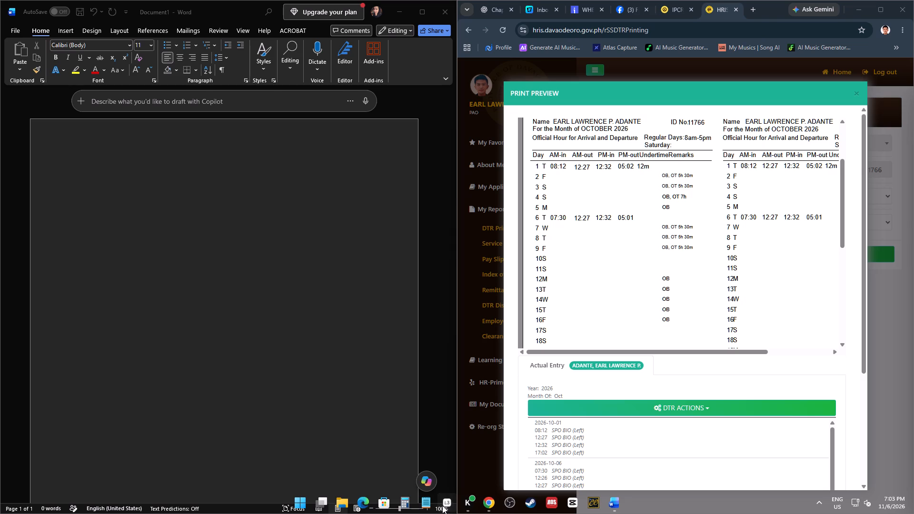